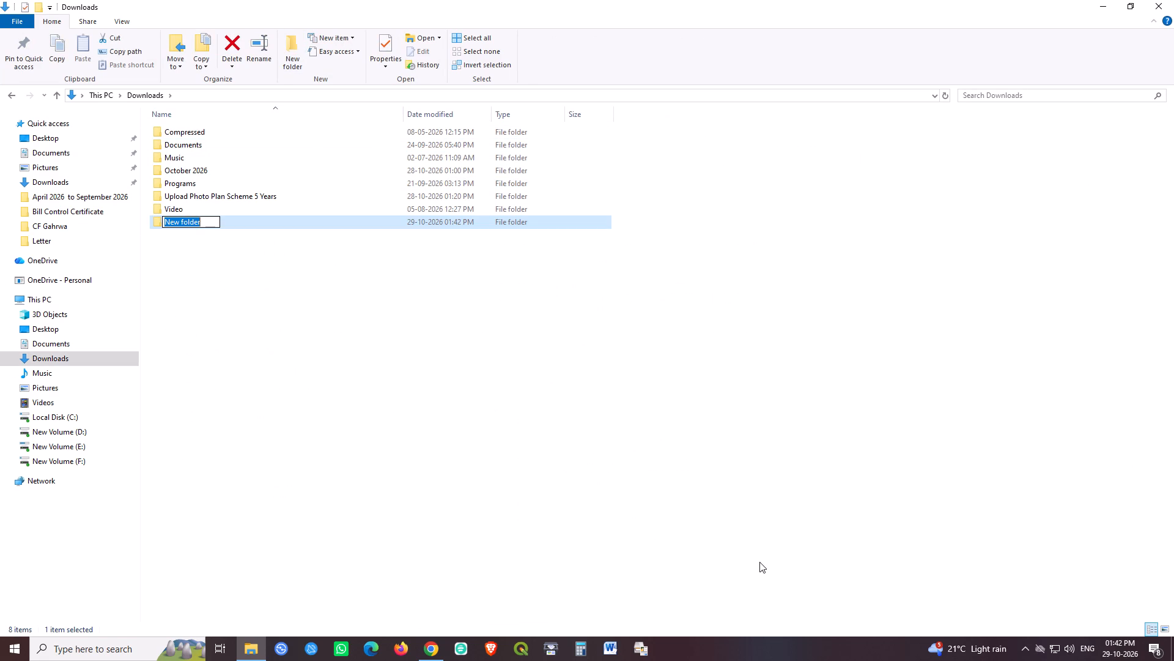
# Name the new folder in Downloads 29-10-2026.
pyautogui.write('29-10-2026')
pyautogui.press('Return')
pyautogui.press('3')
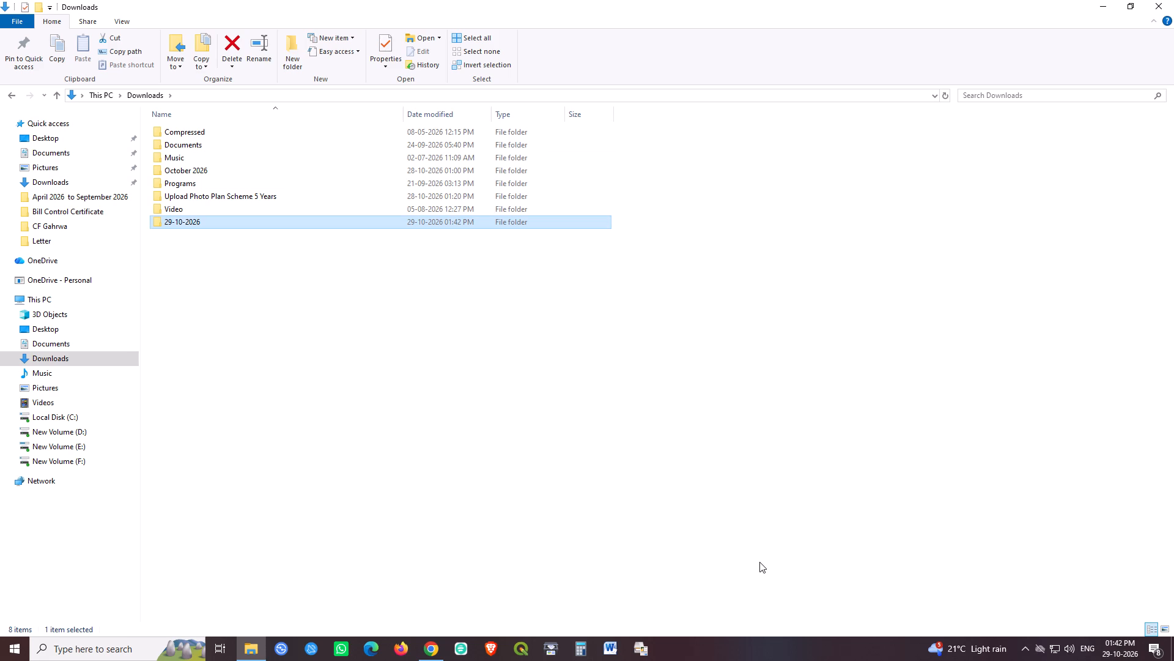
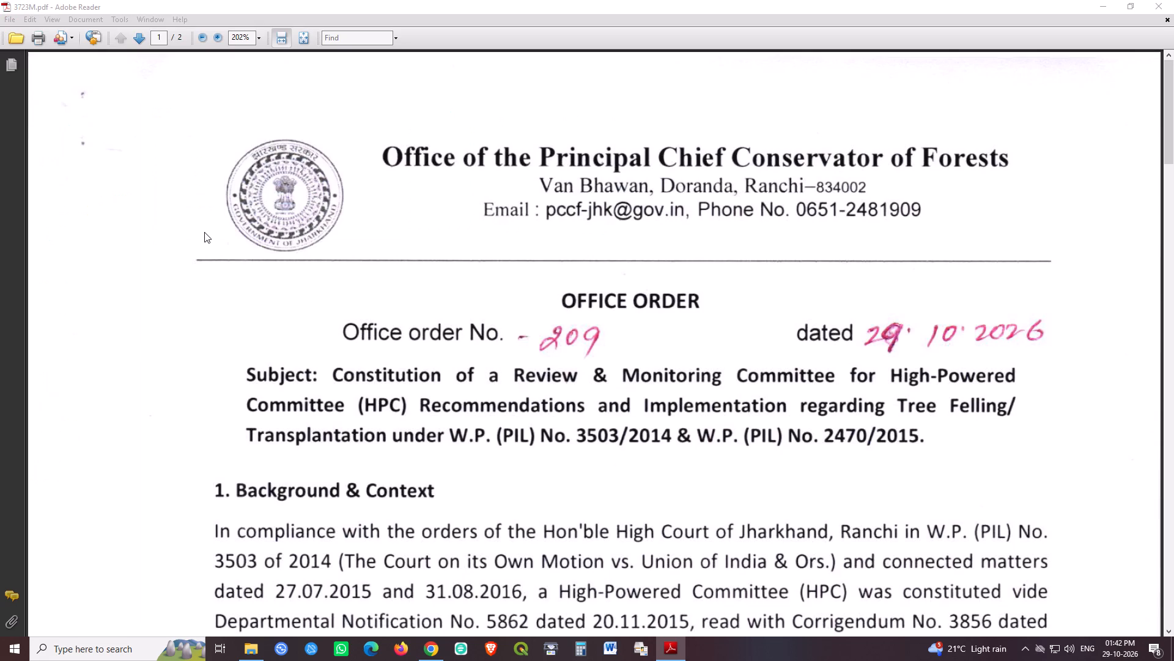
# Print all pages of the 3723M.pdf office order 2-sided on the Brother DCP-L5510DN series printer.
pyautogui.scroll(-4, 181, 244)
pyautogui.hotkey('ctrl', 'p')
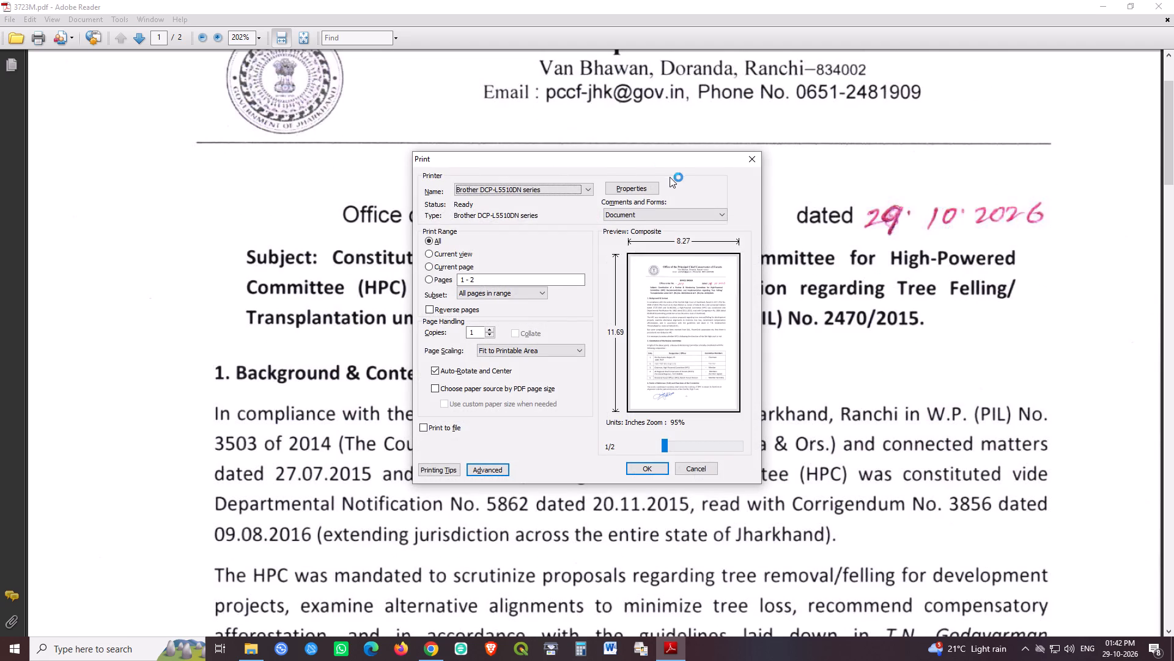
pyautogui.click(646, 189)
pyautogui.click(712, 393)
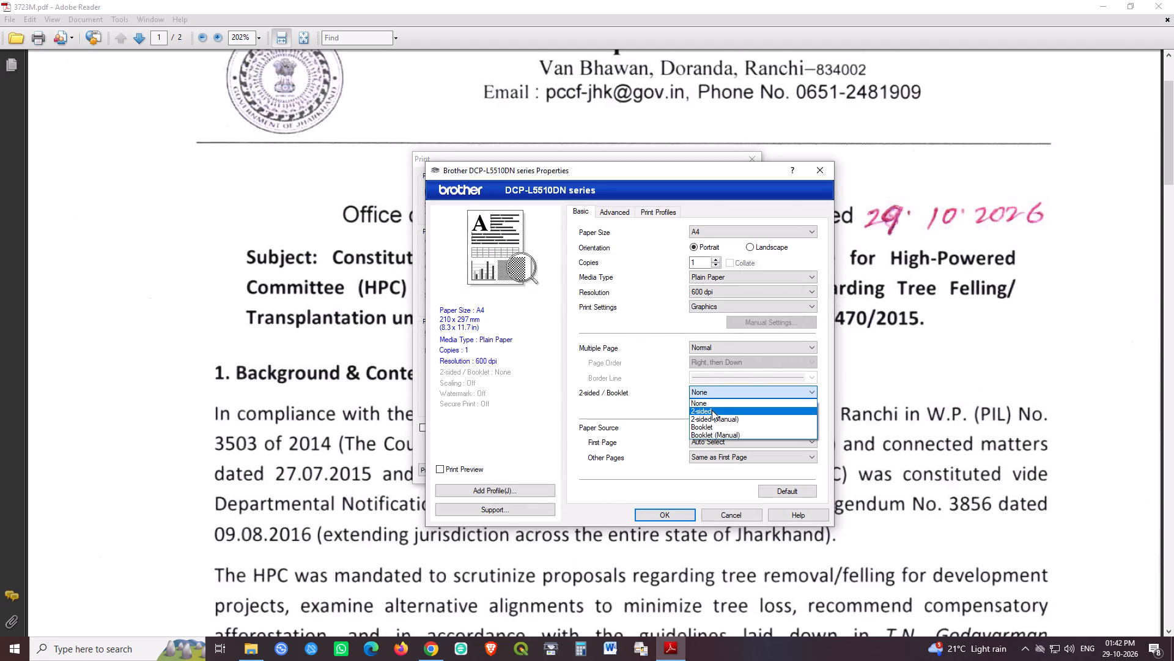
pyautogui.click(712, 410)
pyautogui.click(650, 512)
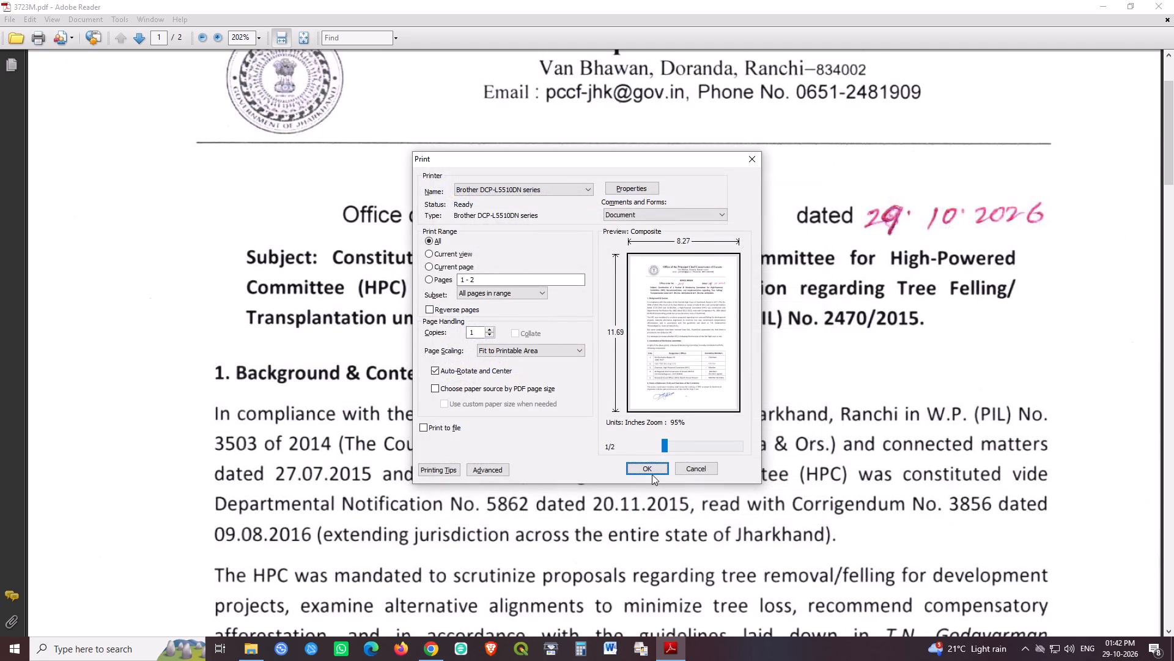
pyautogui.click(648, 471)
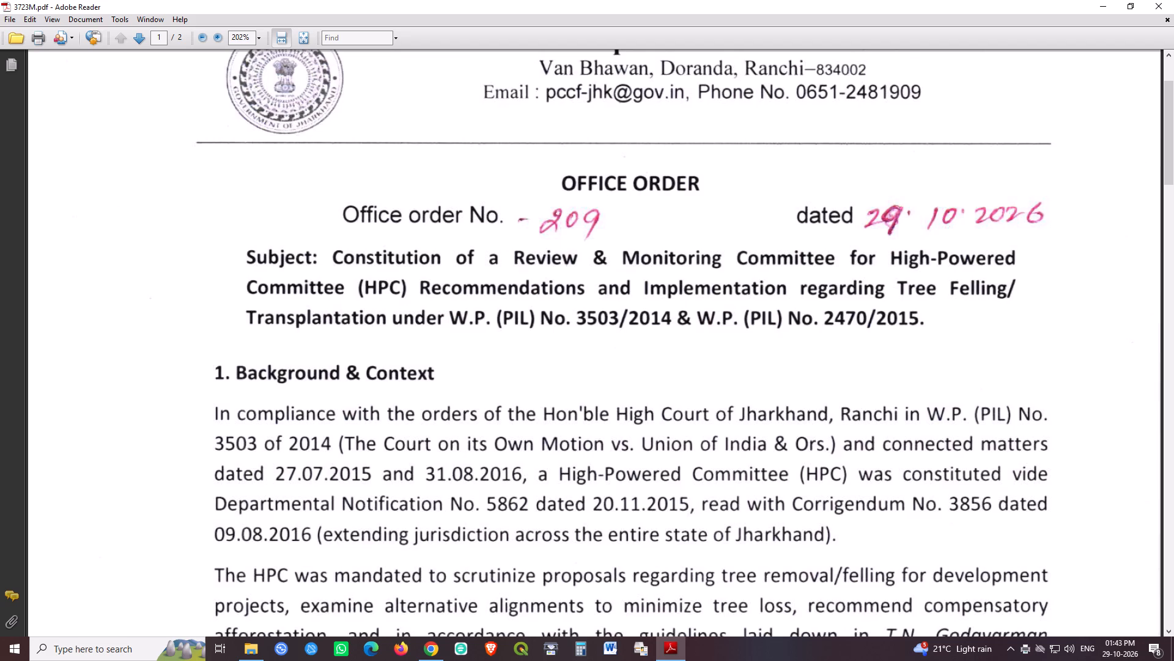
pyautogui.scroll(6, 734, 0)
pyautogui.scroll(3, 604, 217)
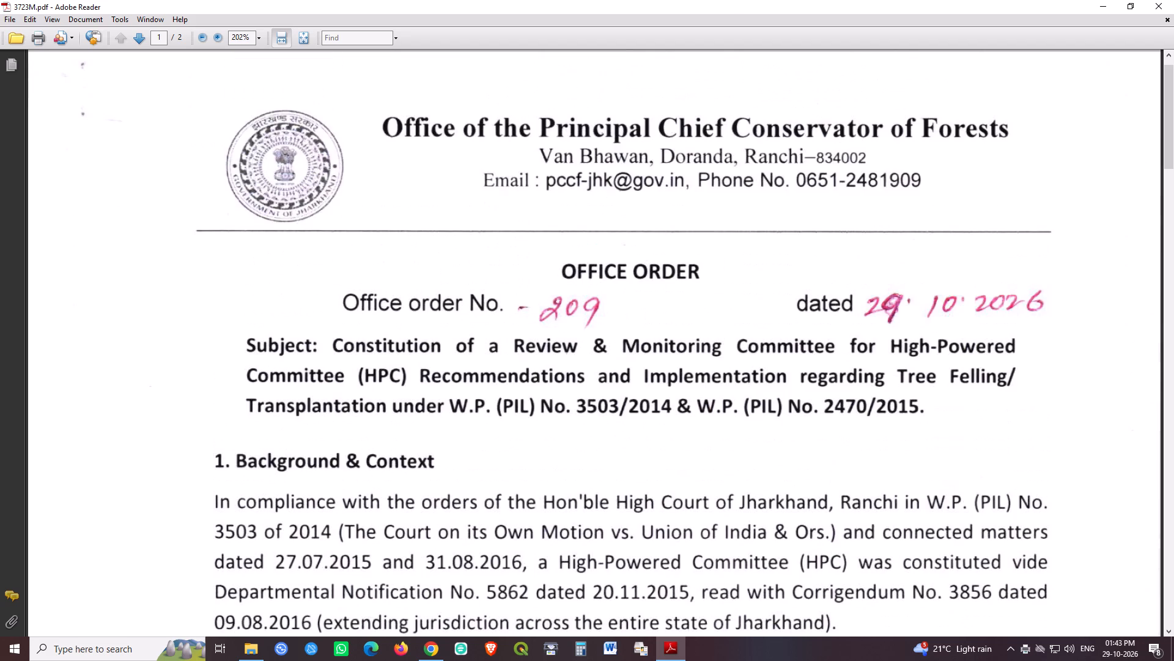
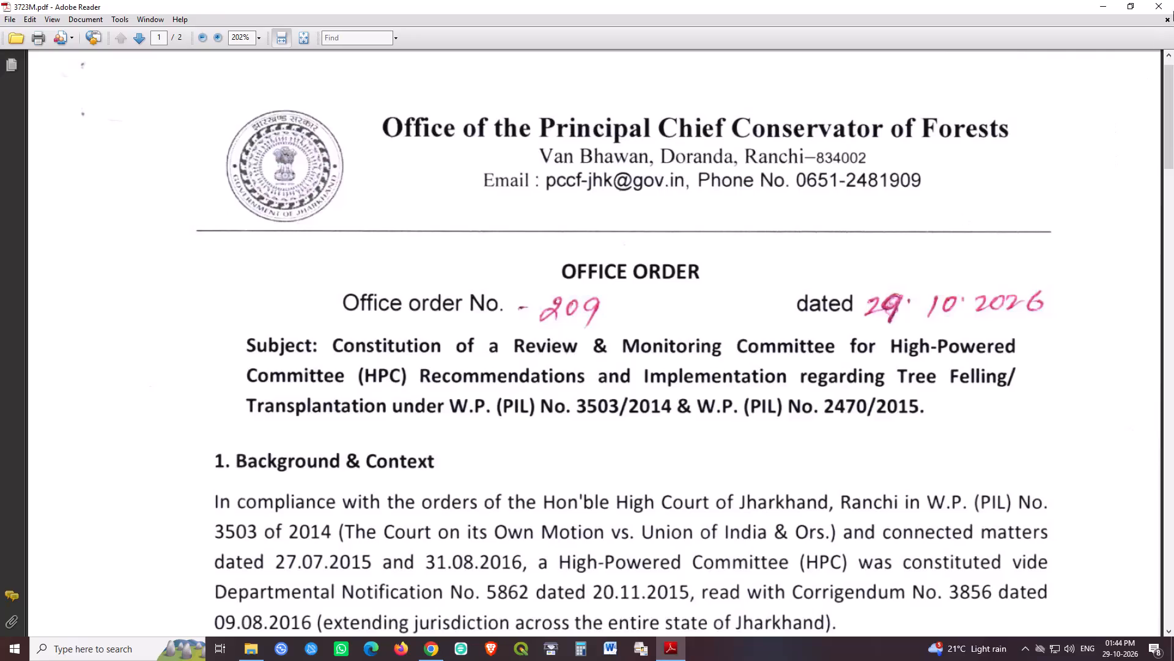
# Close the 3723M.pdf office order.
pyautogui.click(1169, 1)
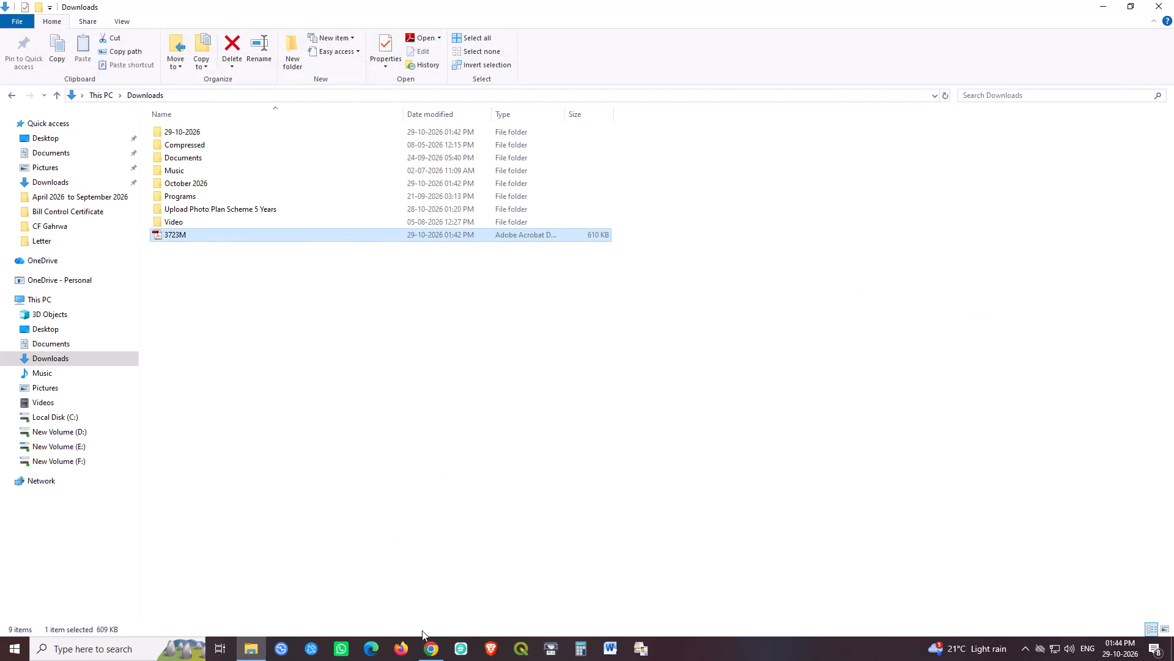
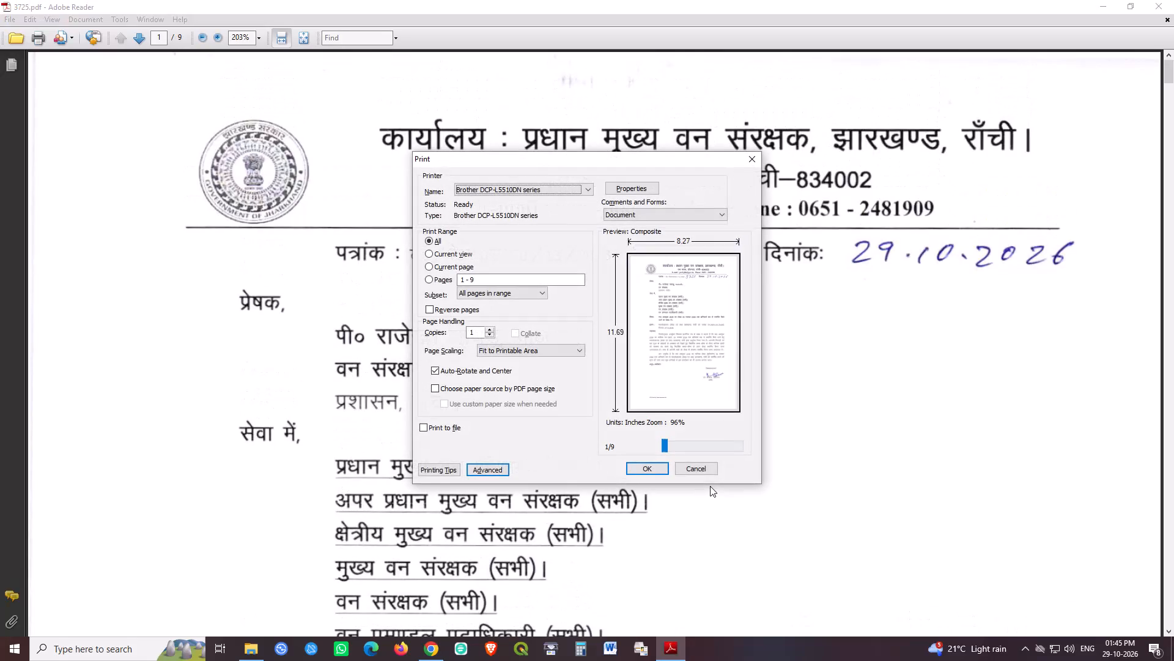
# Print all pages of the 3725.pdf letter 2-sided on the Brother DCP-L5510DN series printer.
pyautogui.click(638, 193)
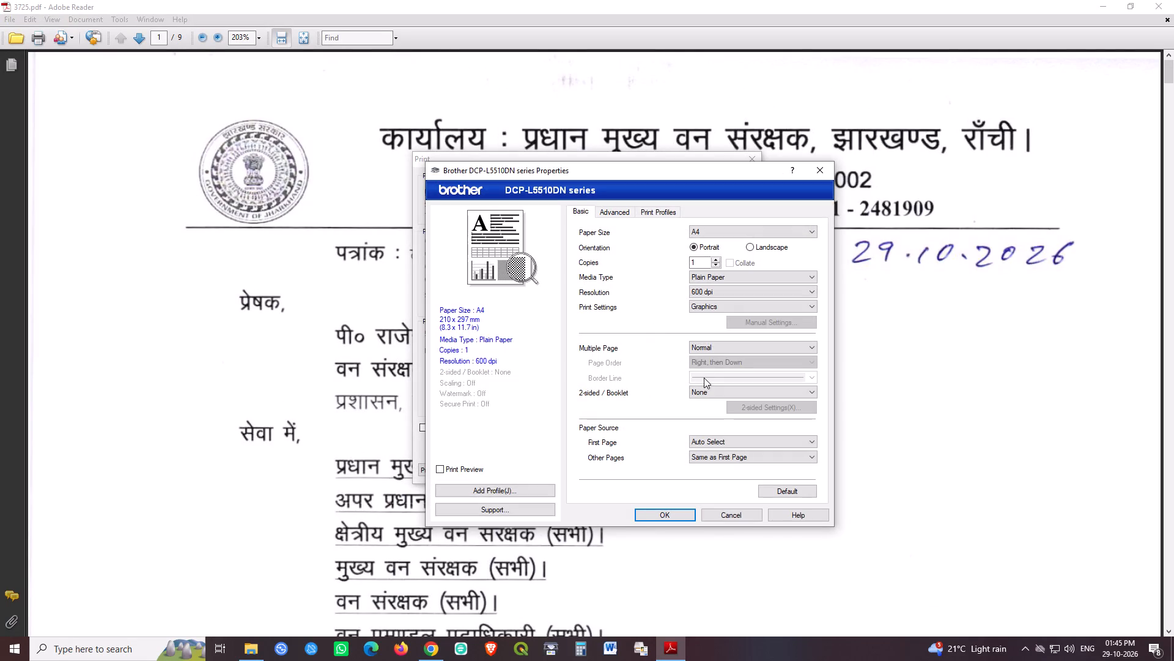
pyautogui.click(703, 392)
pyautogui.click(695, 412)
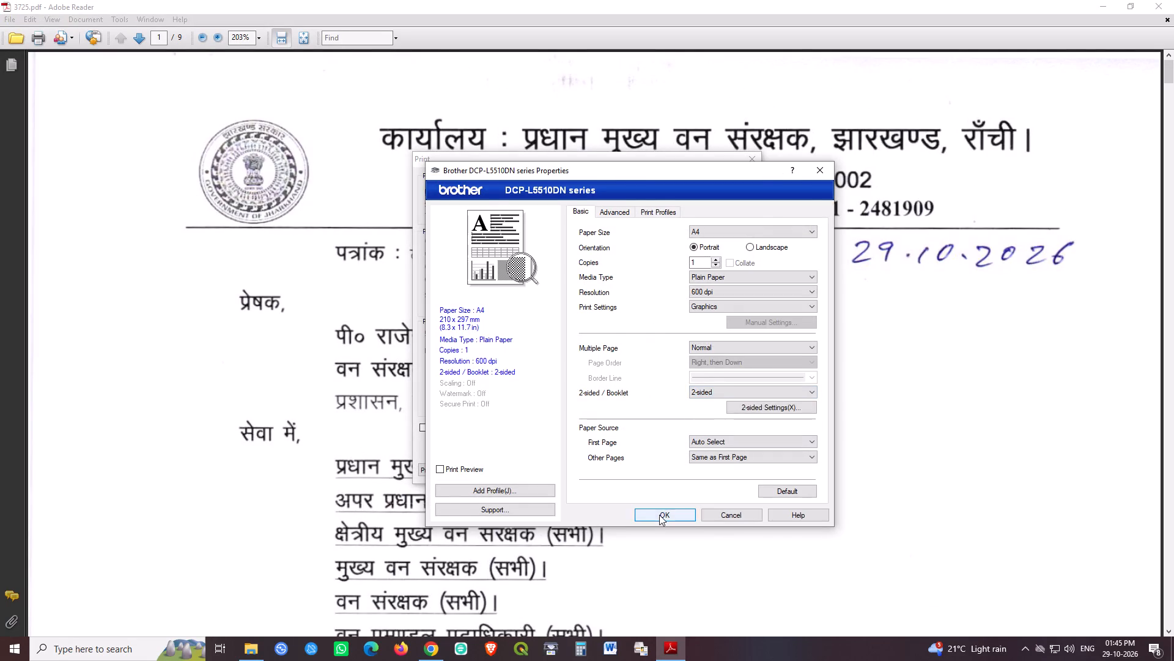
pyautogui.click(659, 515)
pyautogui.click(643, 466)
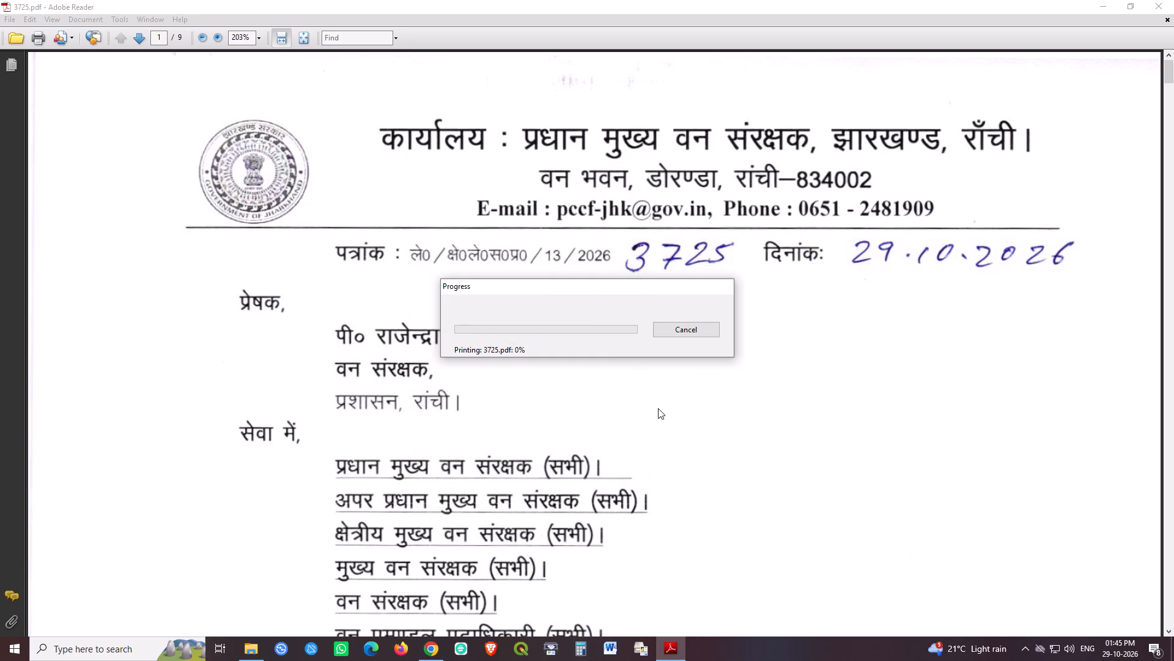
# Read through the 3725.pdf letter and its attached correspondence as far as page 3, and close the document.
pyautogui.scroll(-5, 658, 406)
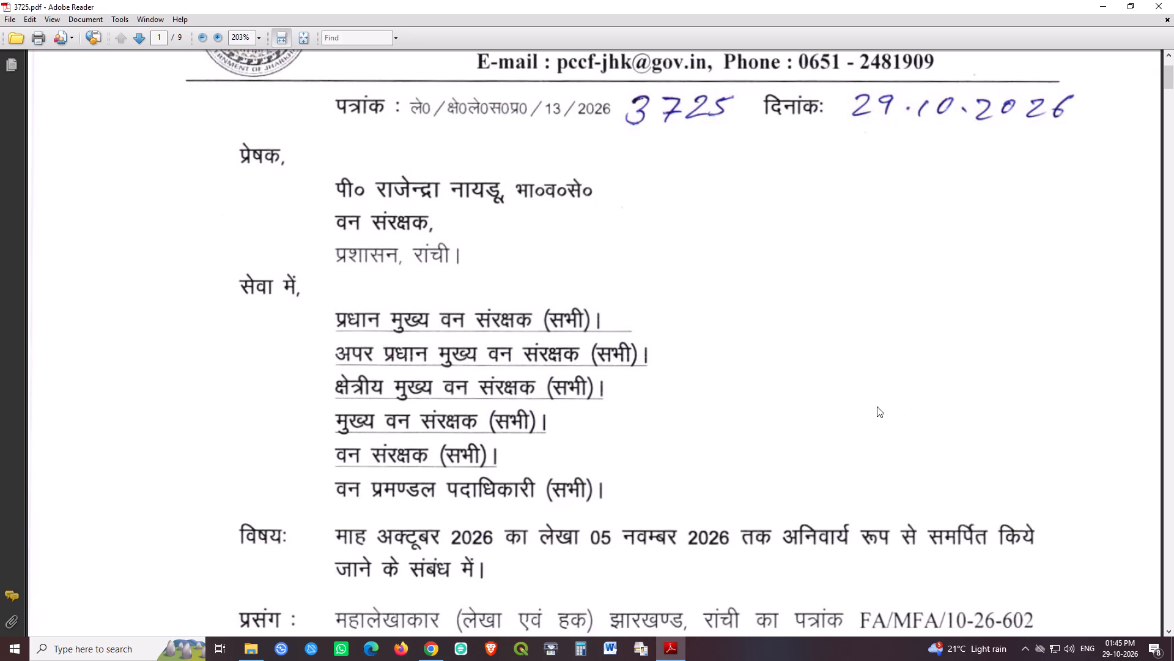
pyautogui.scroll(-12, 884, 404)
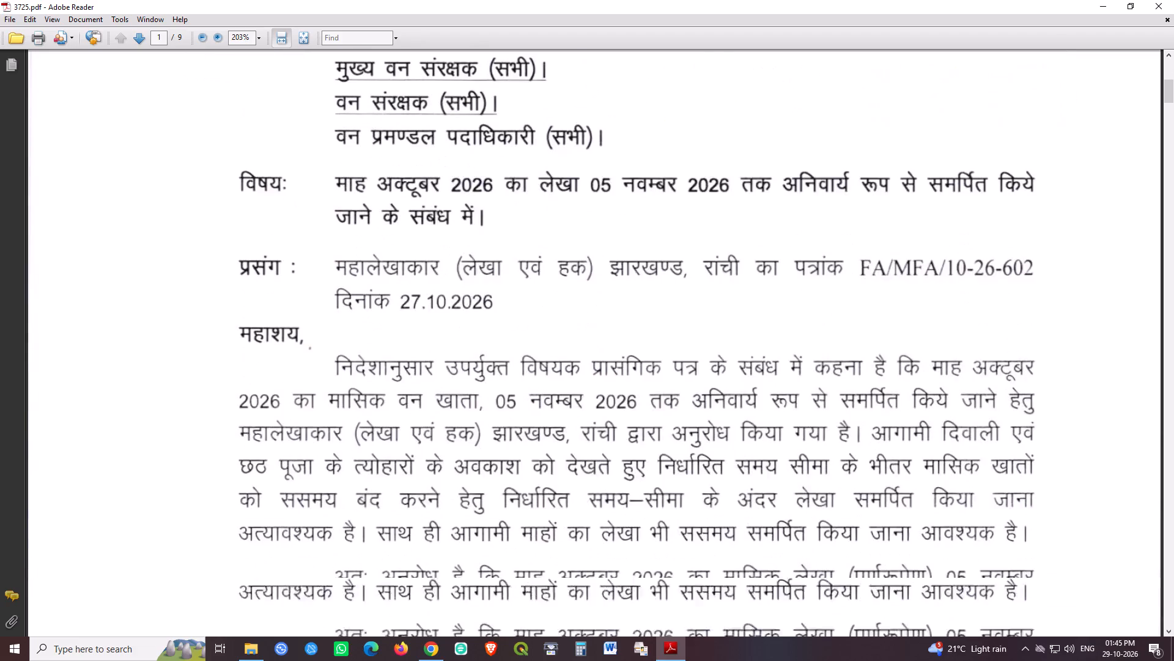
pyautogui.scroll(-5, 884, 404)
pyautogui.scroll(-17, 905, 398)
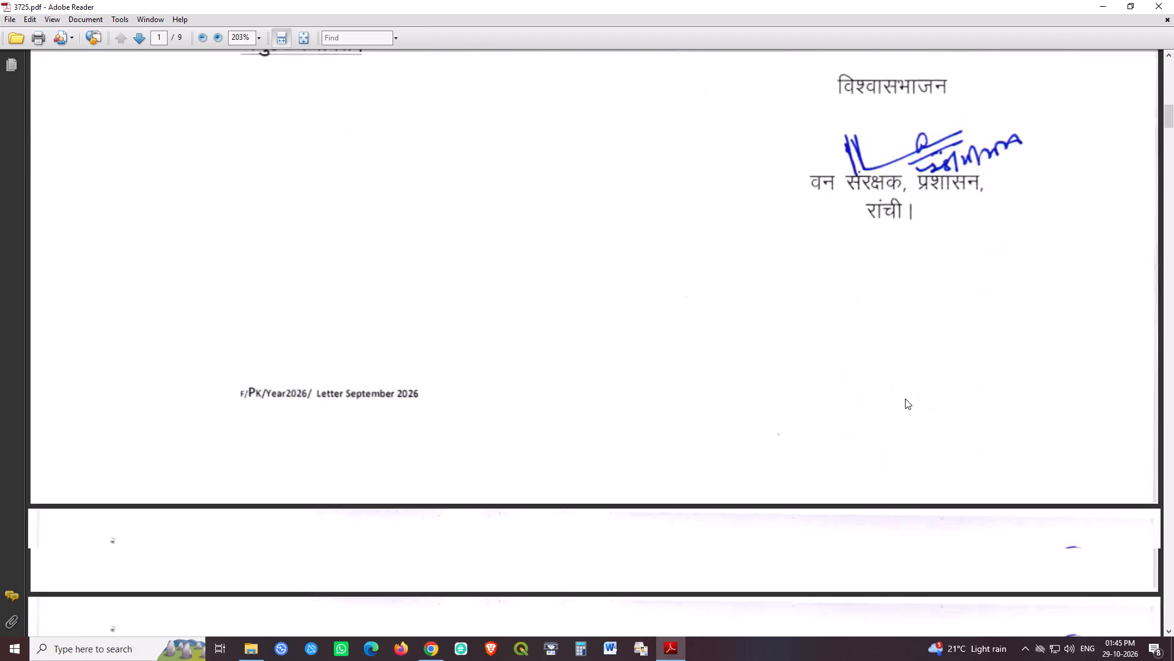
pyautogui.scroll(-12, 905, 398)
pyautogui.scroll(-6, 999, 332)
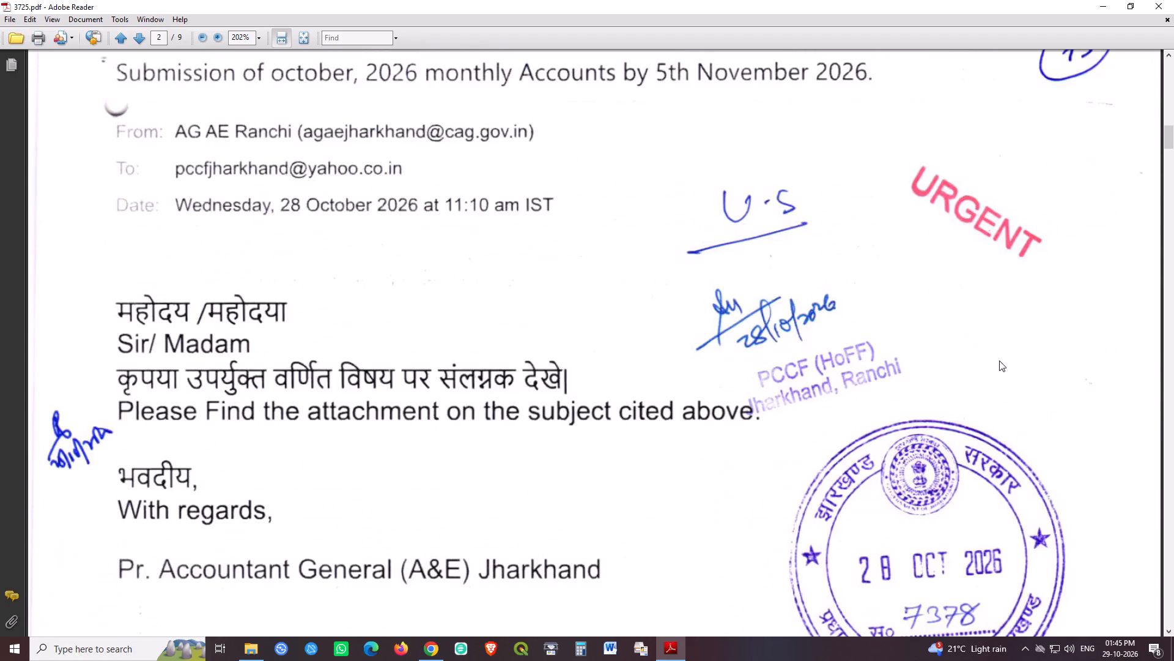
pyautogui.scroll(-20, 987, 276)
pyautogui.scroll(-6, 987, 276)
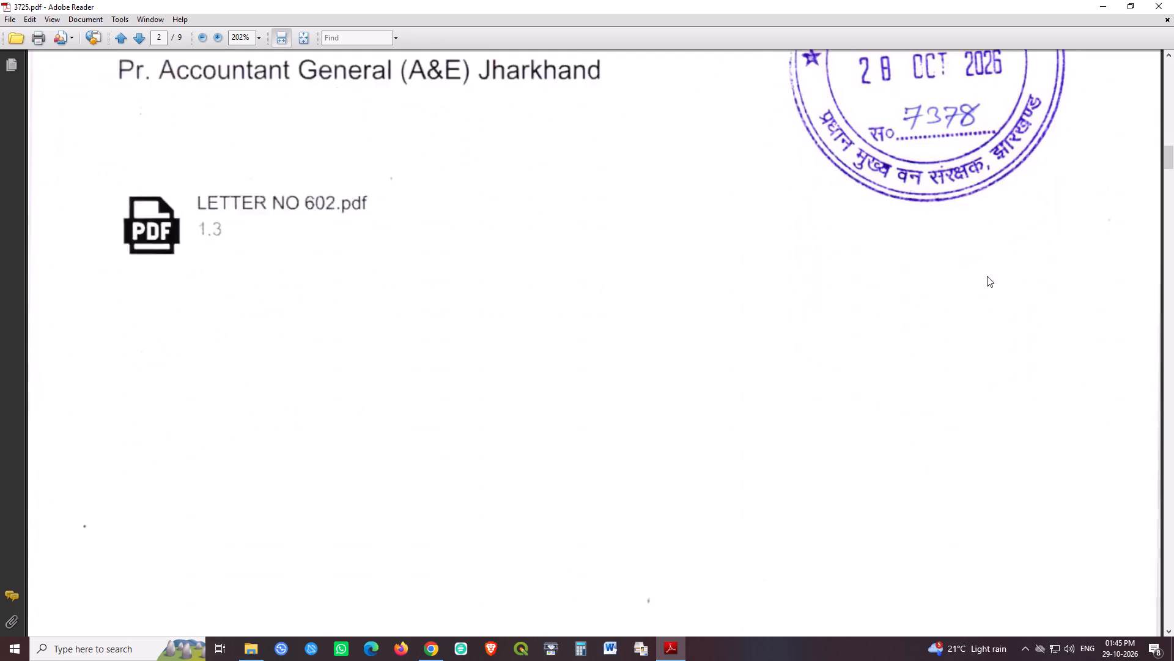
pyautogui.scroll(-20, 987, 276)
pyautogui.scroll(-19, 987, 276)
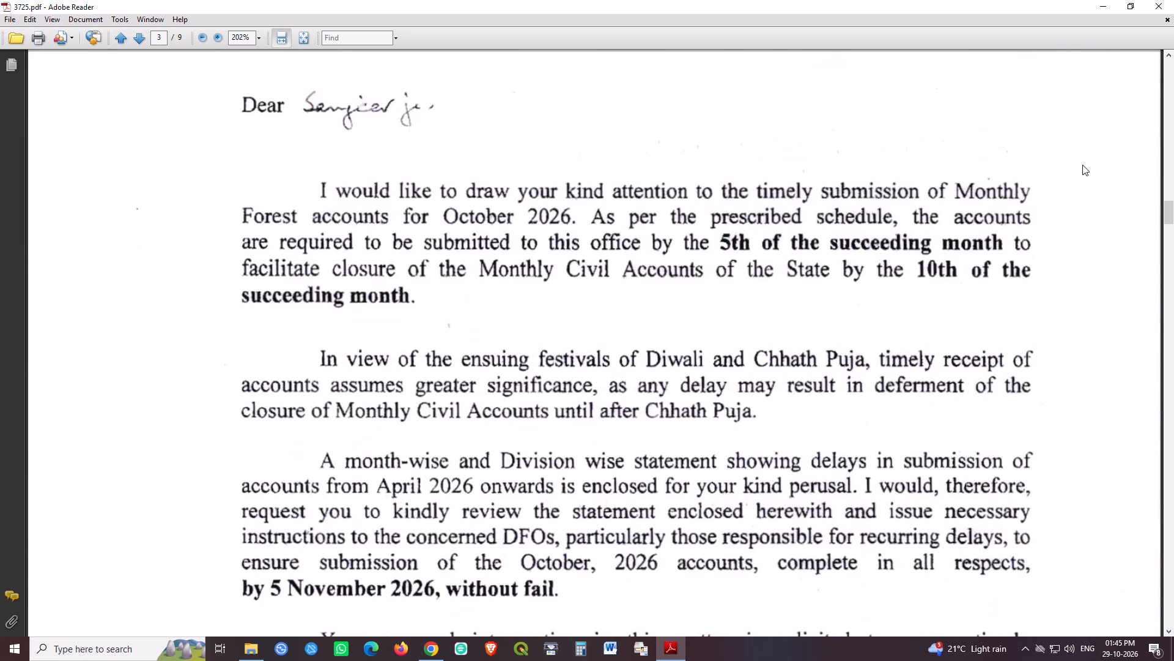
pyautogui.click(1157, 0)
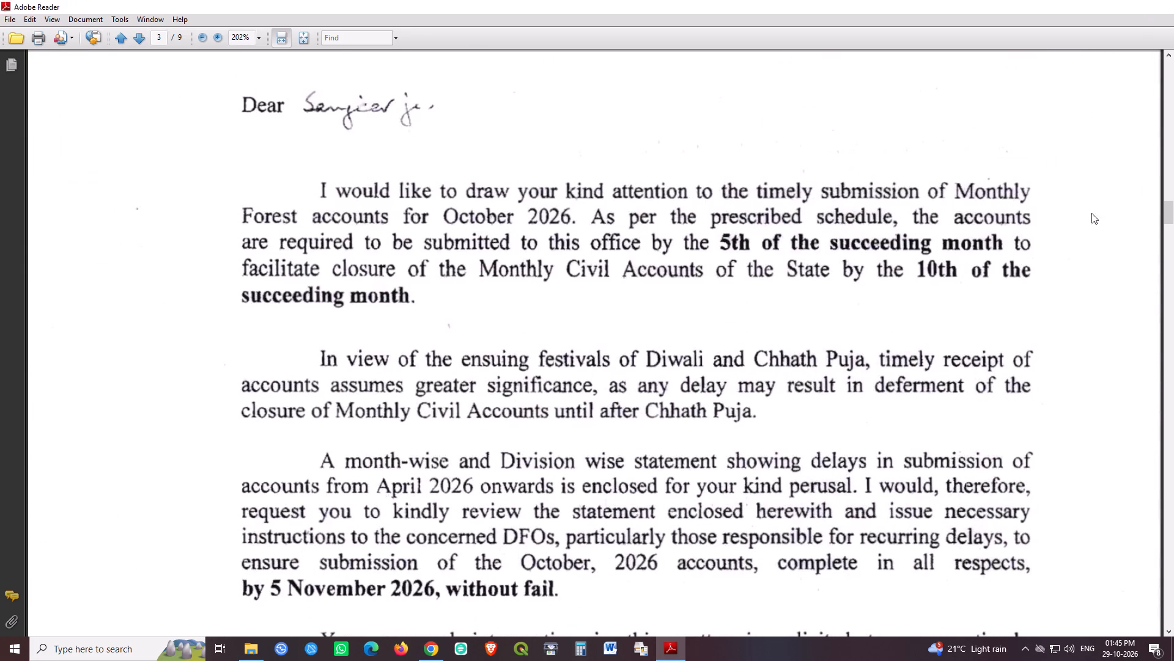
# Move the 3723M and 3725 PDF files from Downloads into the 29-10-2026 folder.
pyautogui.click(210, 283)
pyautogui.moveTo(210, 282); pyautogui.dragTo(191, 239)
pyautogui.moveTo(191, 239); pyautogui.dragTo(209, 130)
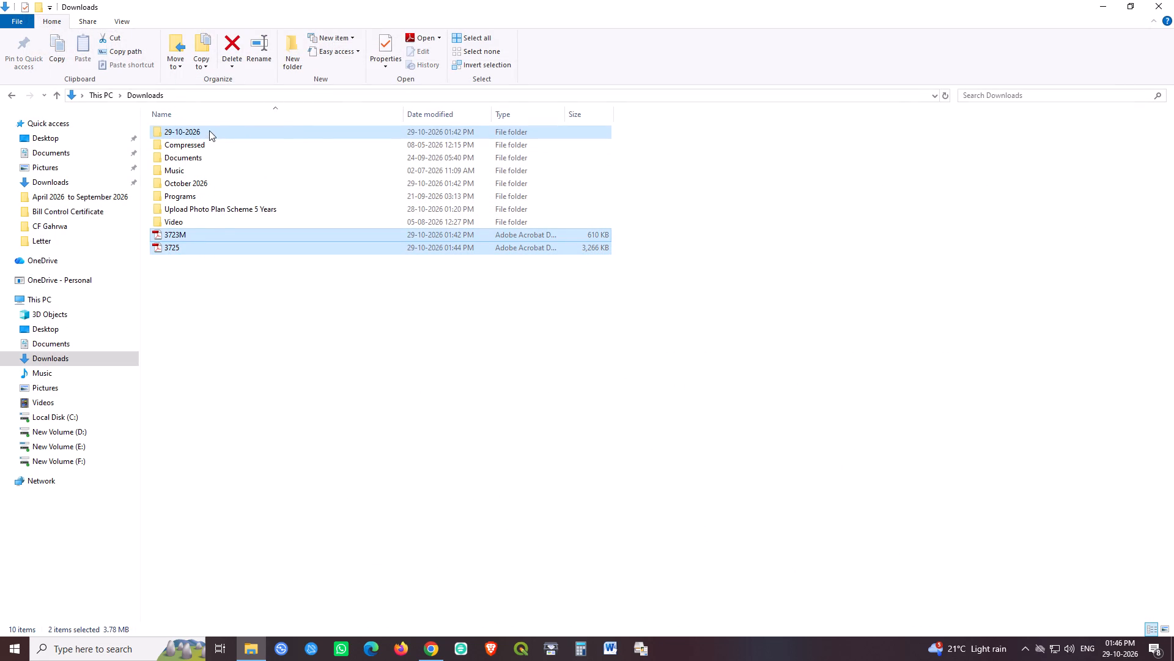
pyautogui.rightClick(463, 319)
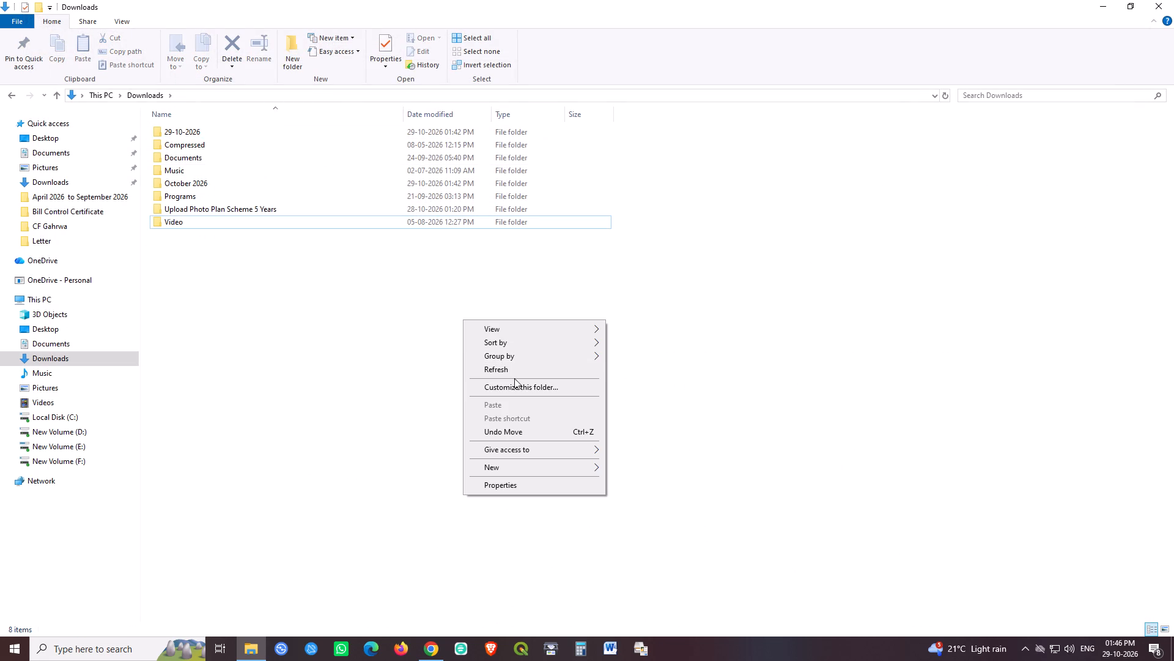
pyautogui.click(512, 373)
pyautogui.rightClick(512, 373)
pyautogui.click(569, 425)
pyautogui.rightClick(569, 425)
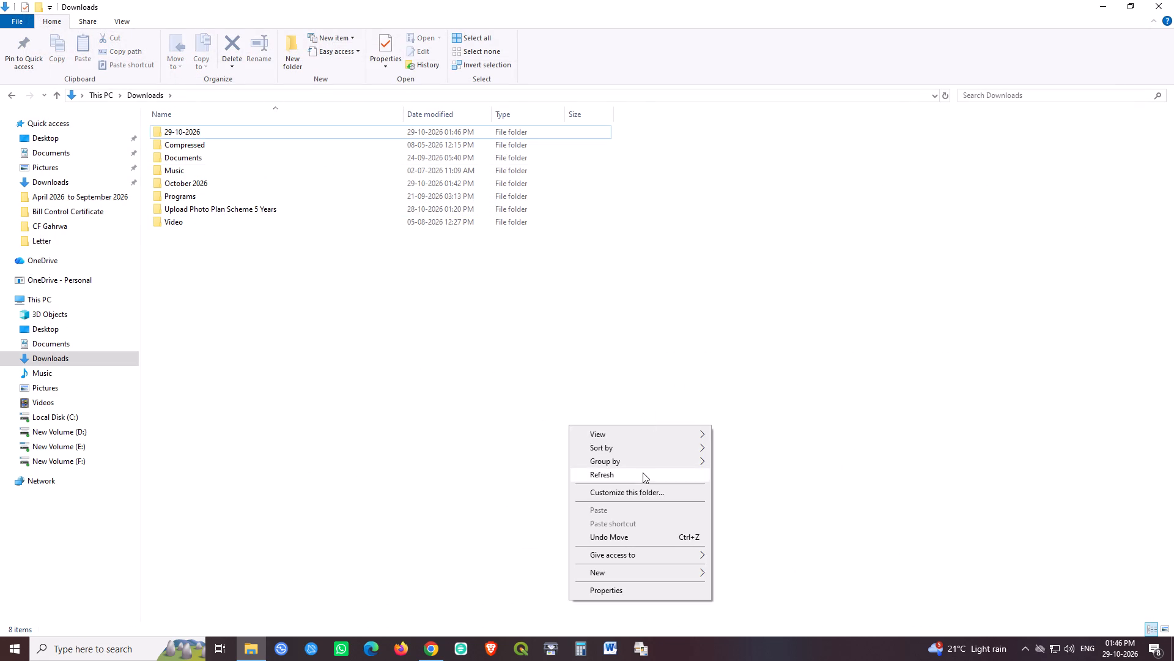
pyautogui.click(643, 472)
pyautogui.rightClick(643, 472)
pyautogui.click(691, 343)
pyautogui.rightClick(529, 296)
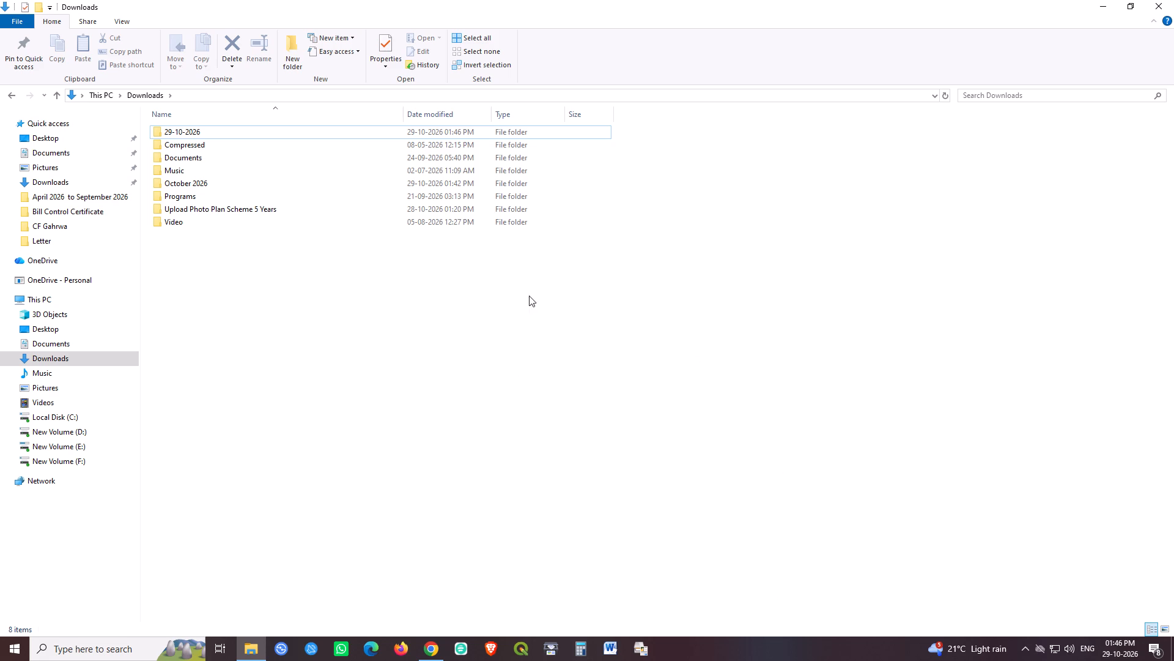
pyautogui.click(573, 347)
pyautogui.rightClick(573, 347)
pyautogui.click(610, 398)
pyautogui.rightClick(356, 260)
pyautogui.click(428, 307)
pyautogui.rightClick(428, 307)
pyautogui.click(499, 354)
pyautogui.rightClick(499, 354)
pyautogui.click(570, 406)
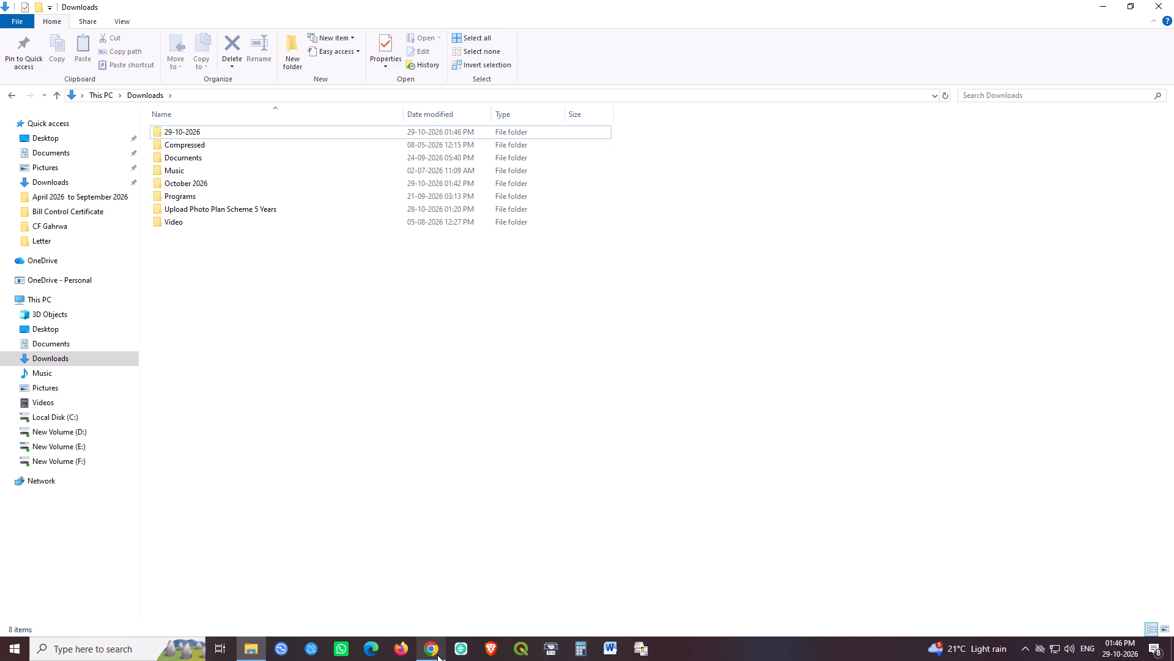
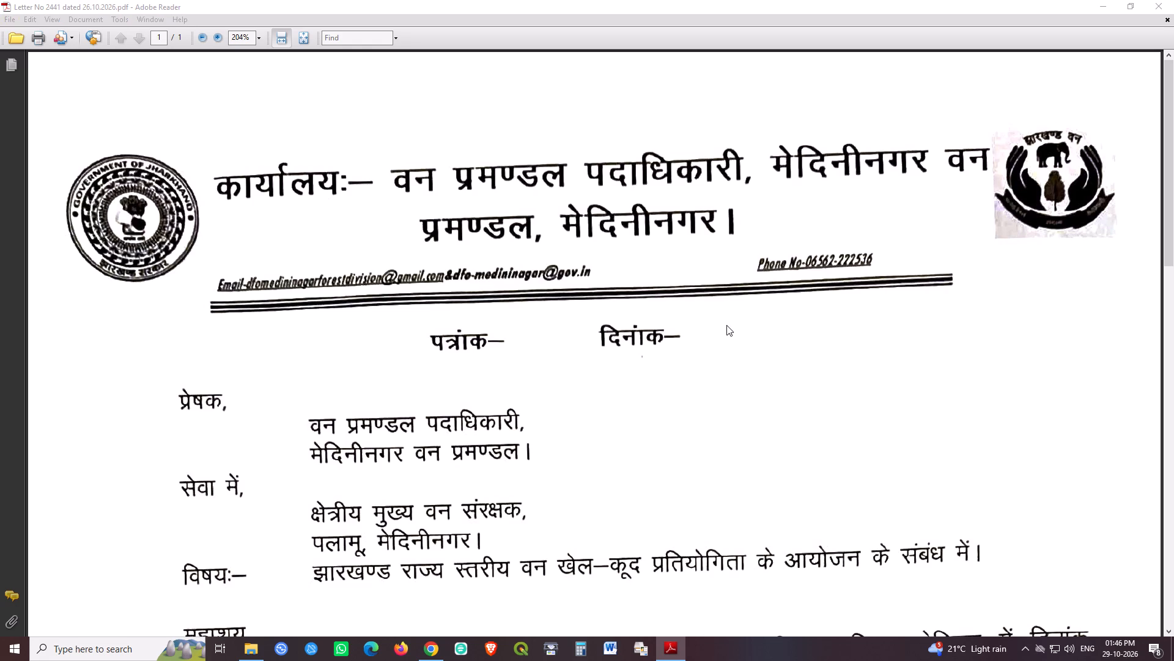
# Start printing Letter No 2441 dated 26.10.2026.pdf and open the properties of the Brother DCP-L5510DN series printer.
pyautogui.click(758, 430)
pyautogui.hotkey('ctrl', 'p')
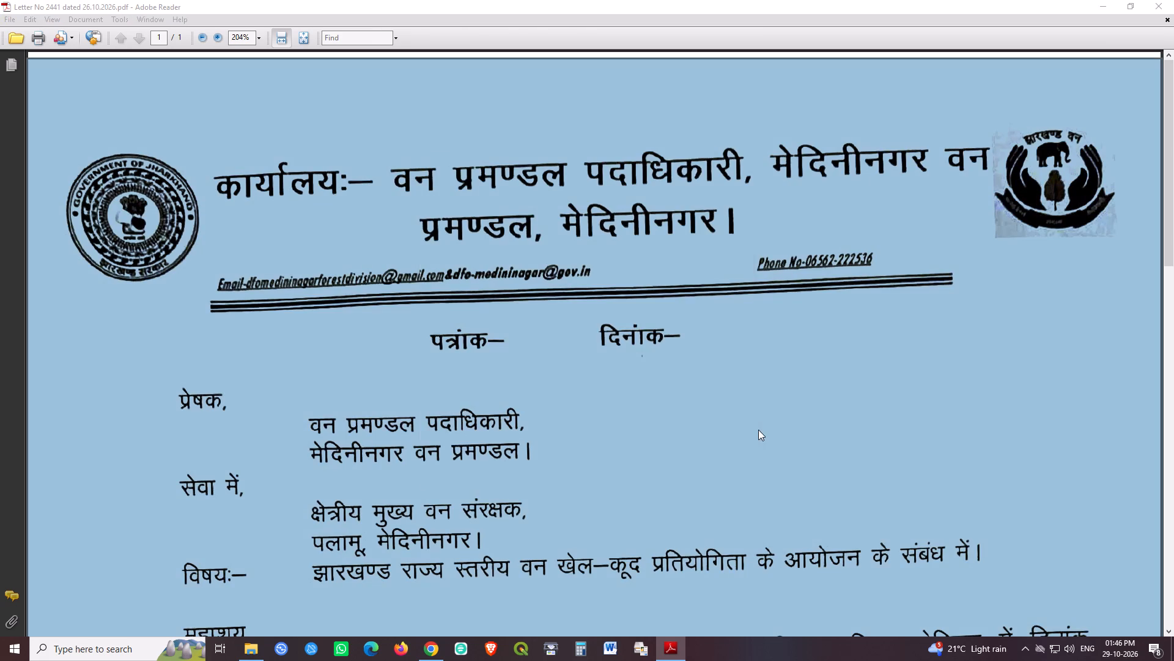
pyautogui.click(640, 191)
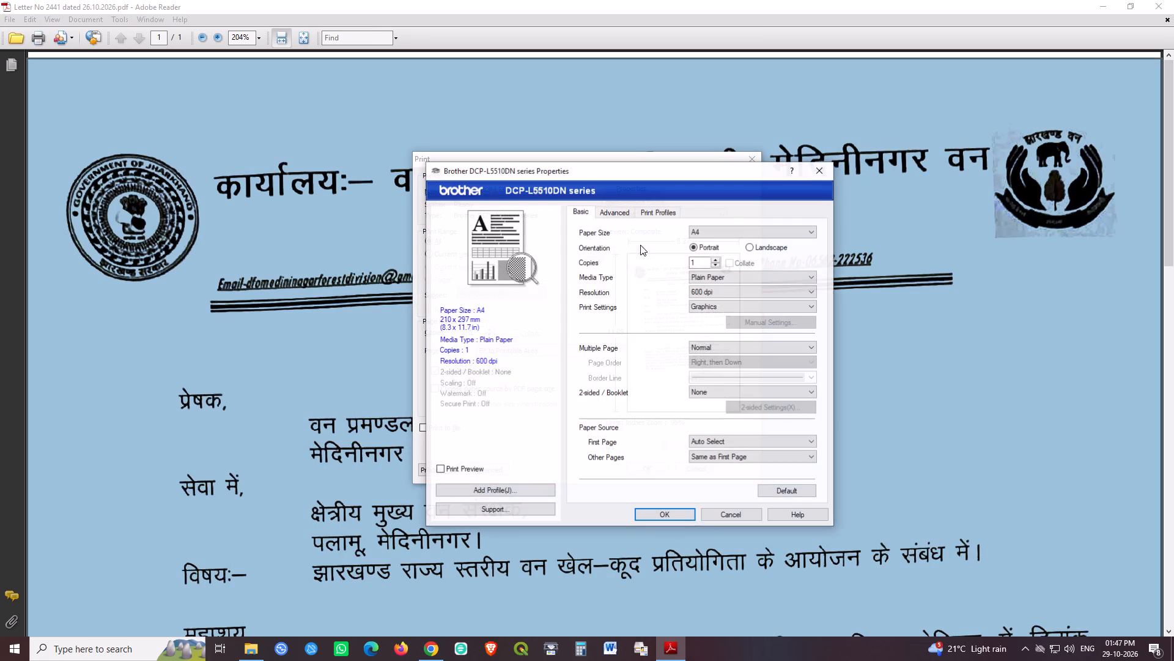
# Print the one-page Letter No 2441 dated 26.10.2026.pdf on A4 with the Brother DCP-L5510DN series printer set to 2-sided.
pyautogui.click(715, 387)
pyautogui.click(706, 411)
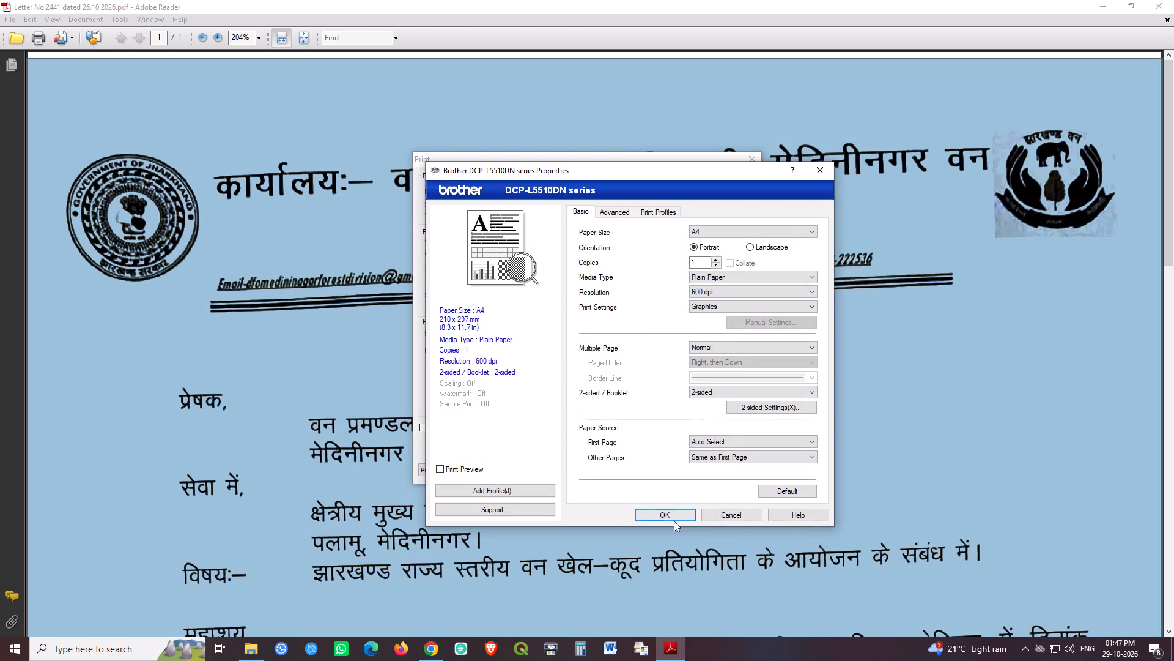
pyautogui.click(645, 516)
pyautogui.click(641, 463)
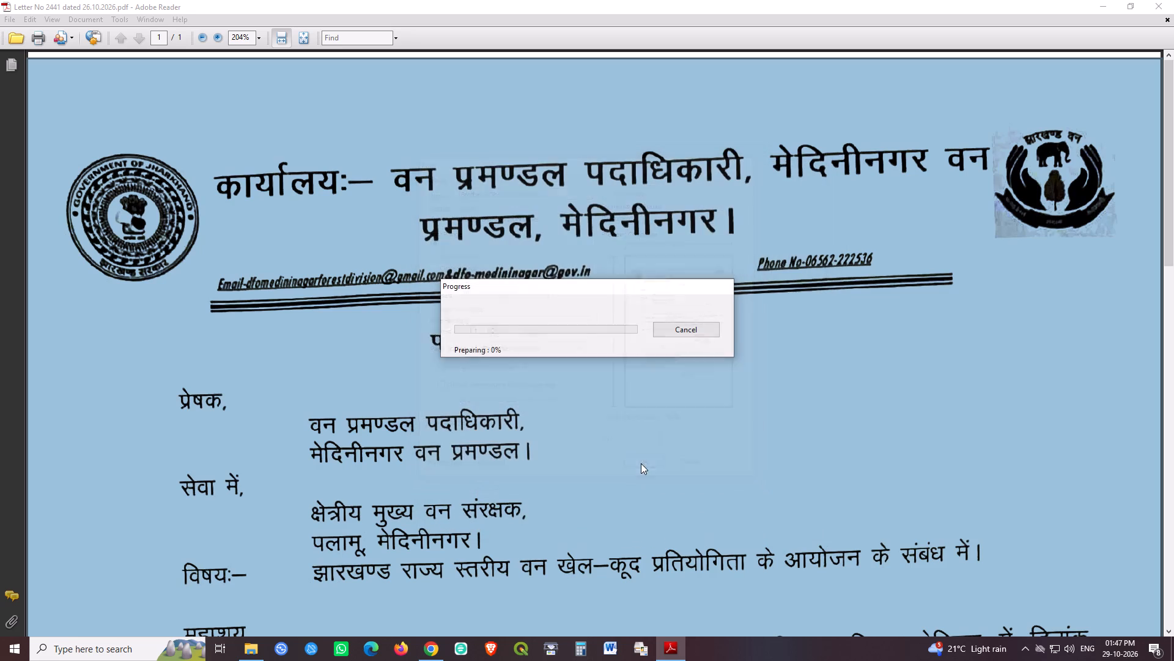
pyautogui.click(785, 489)
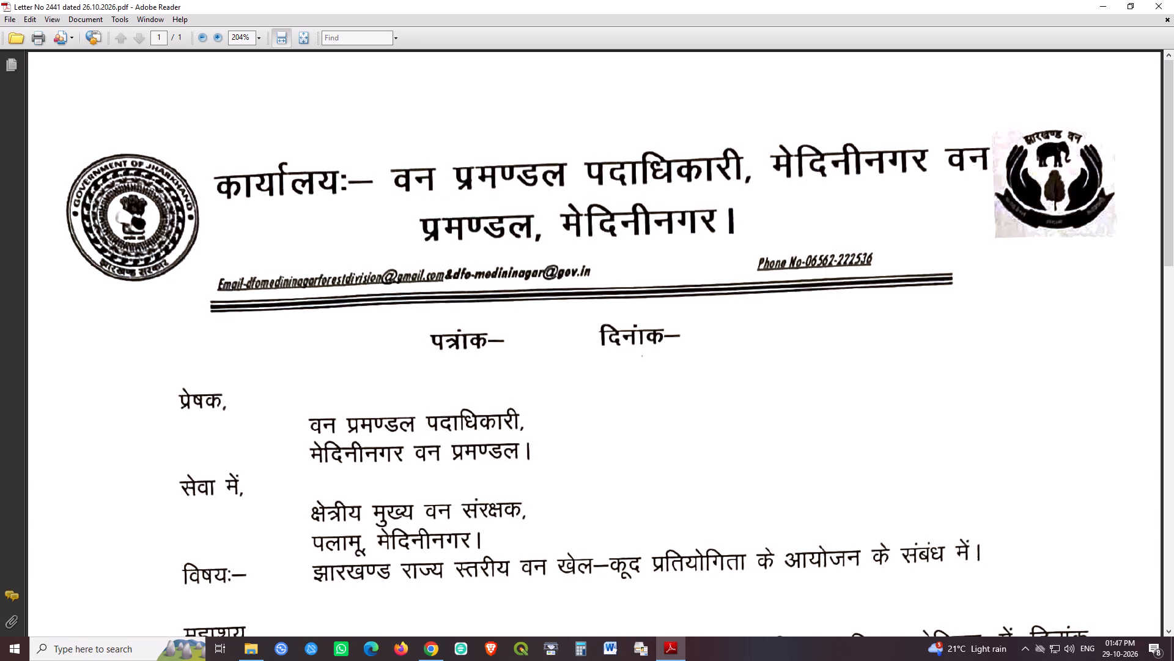
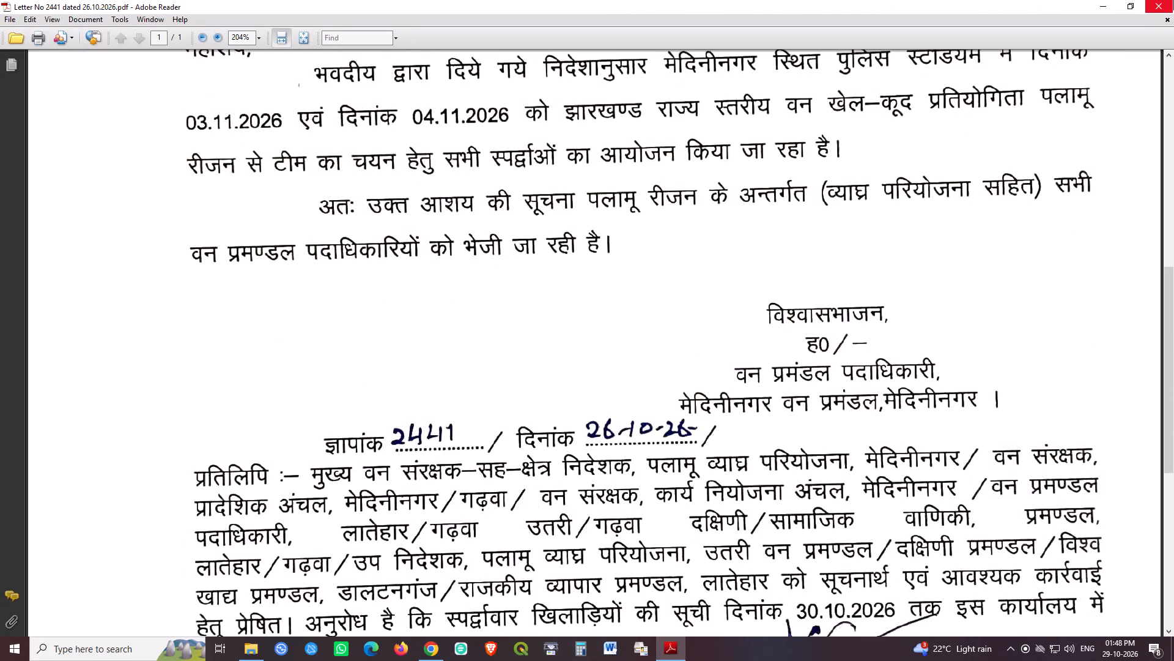
# Close the Letter No 2441 dated 26.10.2026.pdf document.
pyautogui.click(1157, 0)
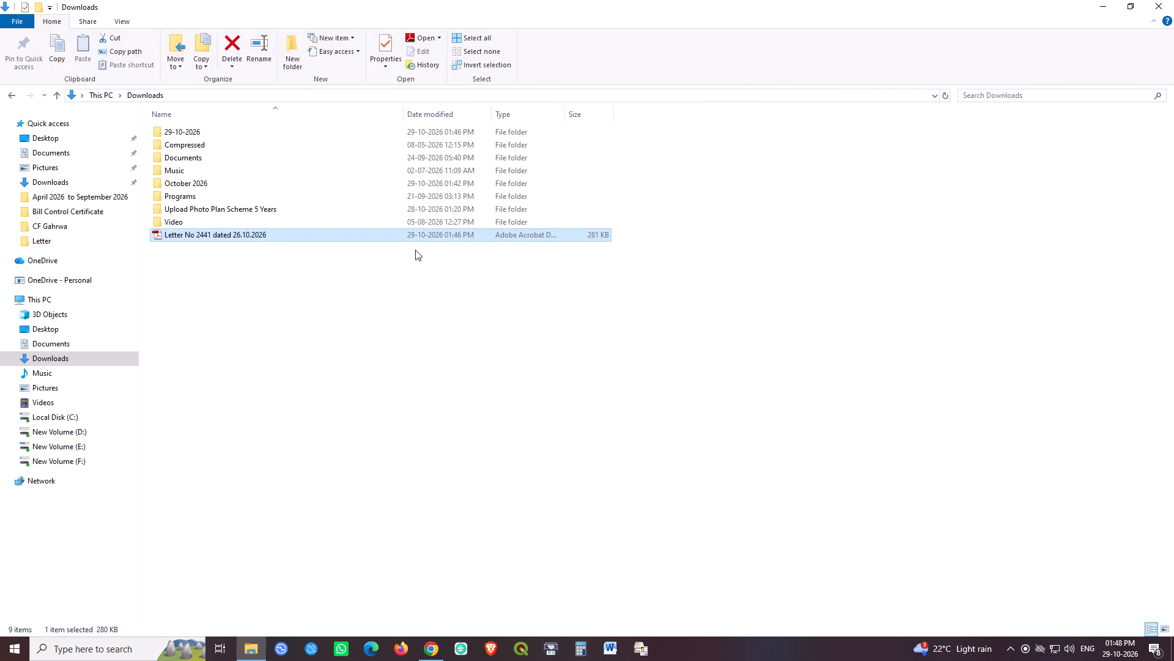
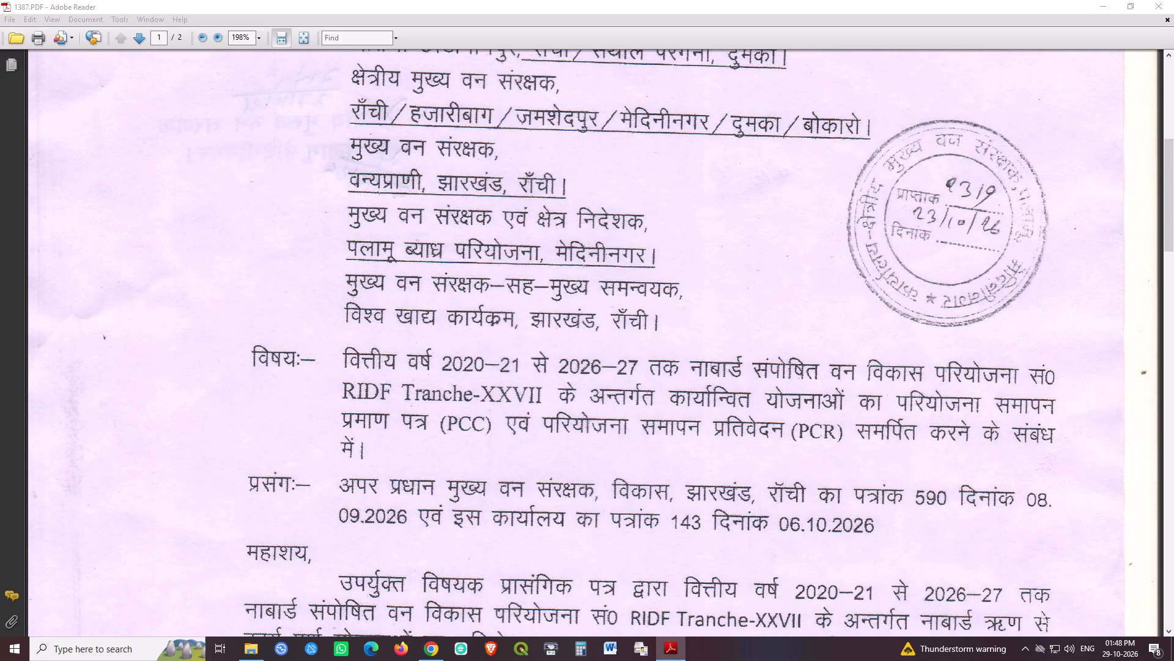
# Start printing the two-page 1387.PDF and open the properties of the Brother DCP-L5510DN series printer.
pyautogui.click(674, 312)
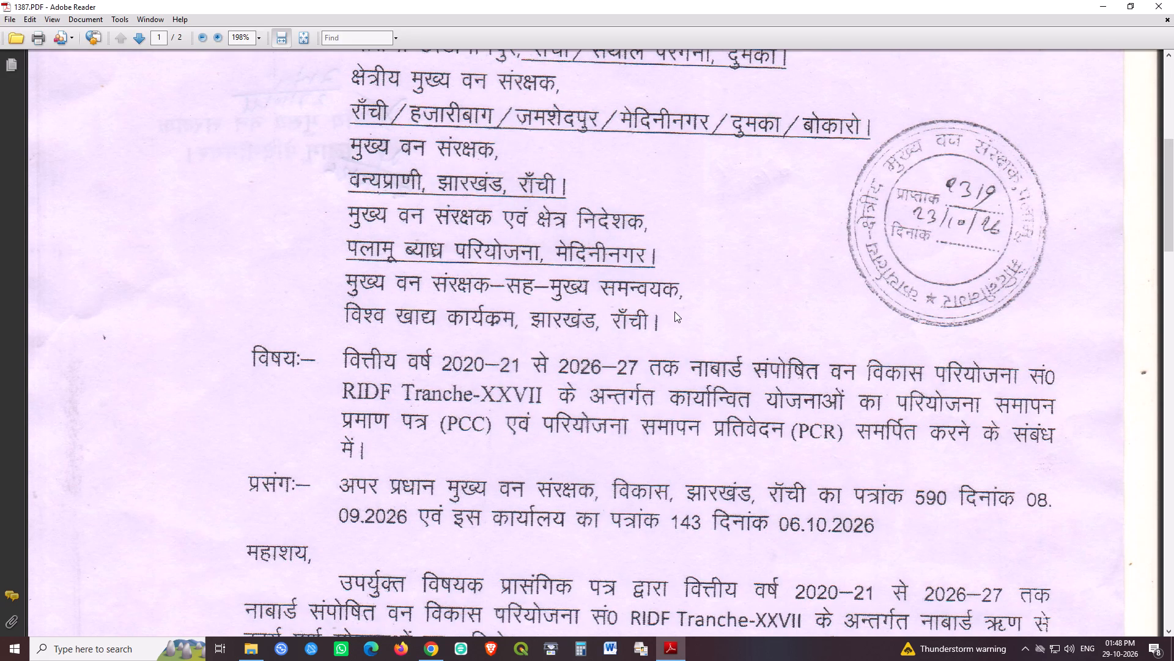
pyautogui.click(670, 348)
pyautogui.hotkey('ctrl', 'p')
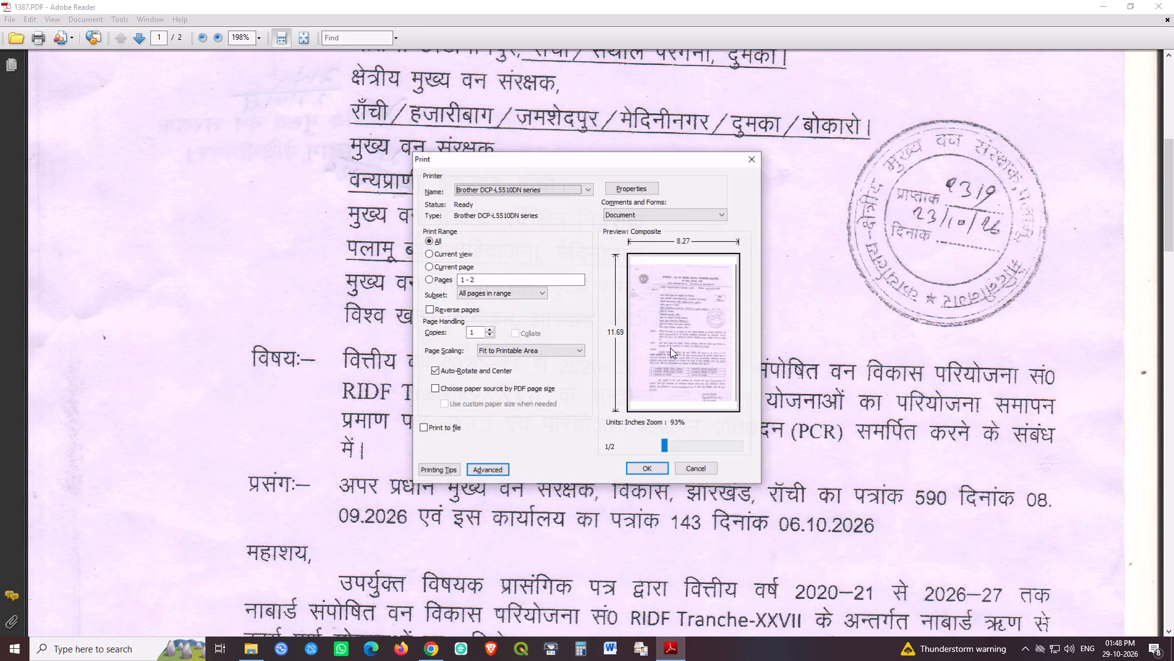
pyautogui.click(655, 190)
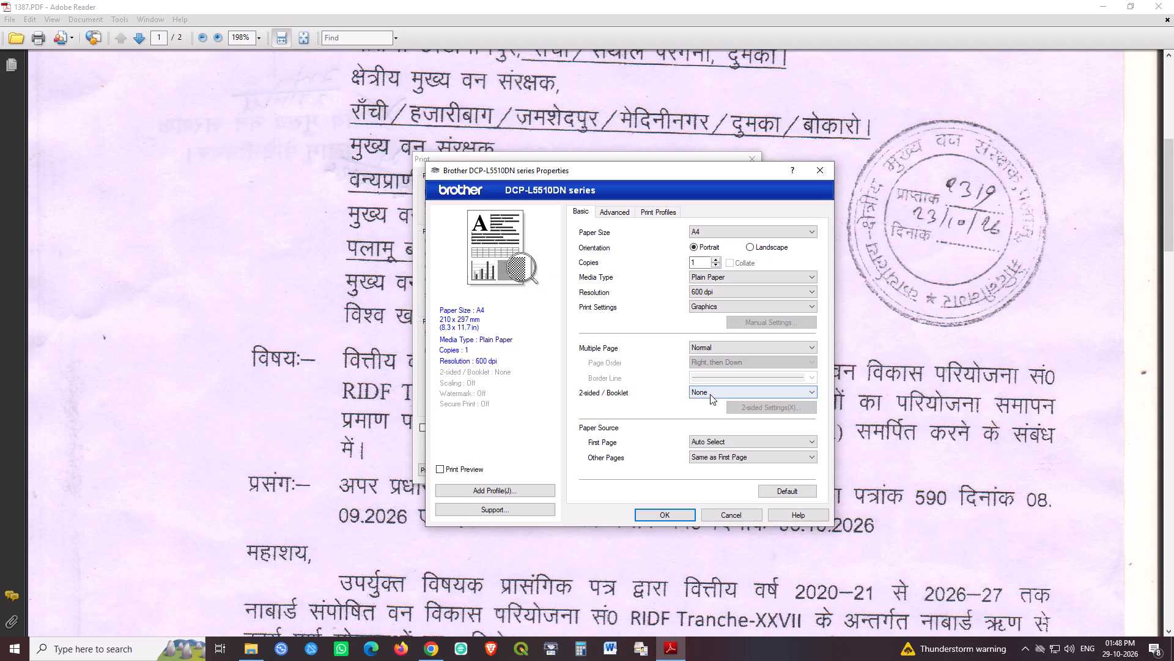
# Set the Brother DCP-L5510DN series printer to 2-sided and print the two-page 1387.PDF on A4.
pyautogui.click(710, 394)
pyautogui.click(705, 408)
pyautogui.click(658, 515)
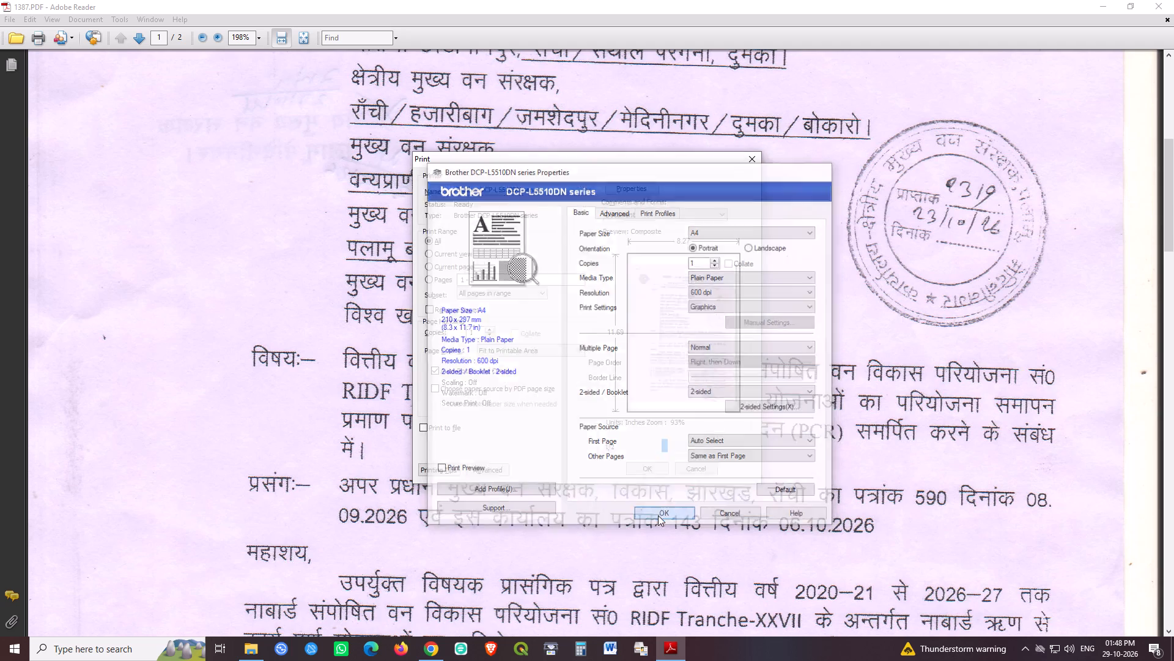
pyautogui.click(652, 474)
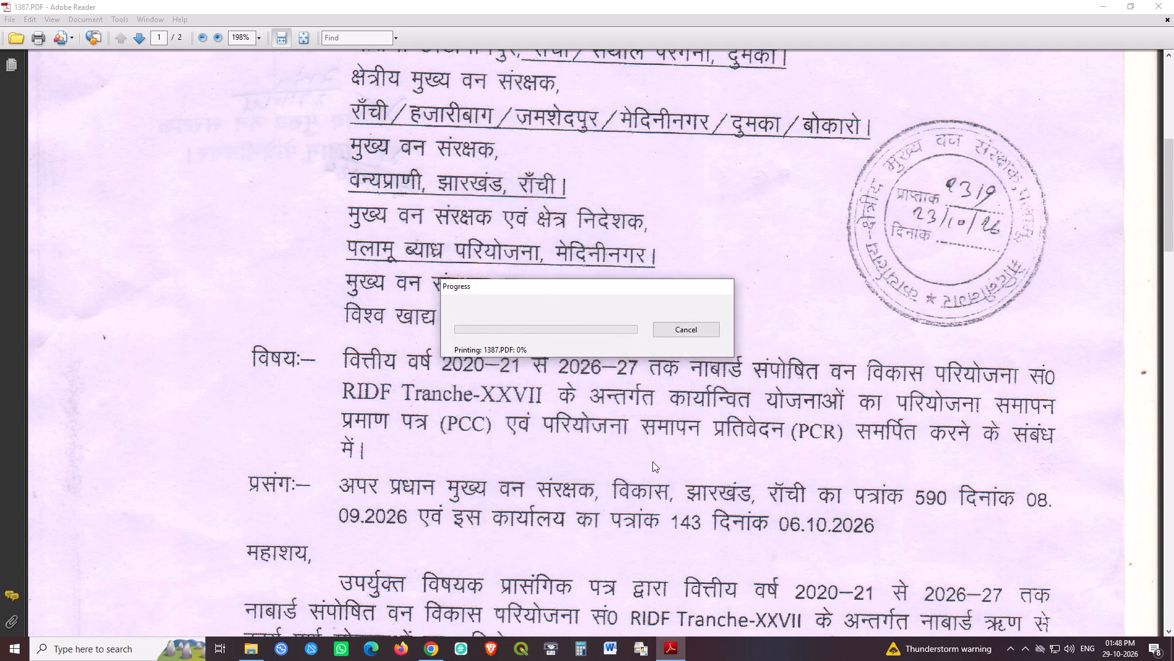
# Read through the 1387.PDF letter from the subject paragraphs to the forwarding note on page 2.
pyautogui.scroll(-17, 702, 449)
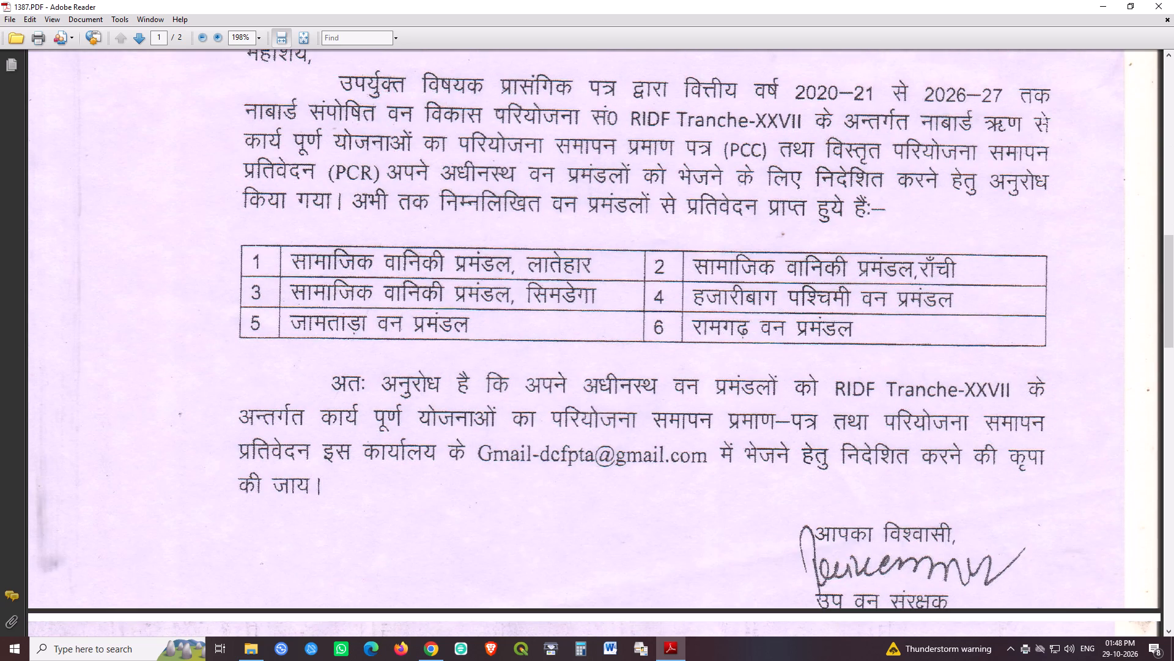
pyautogui.scroll(-14, 702, 449)
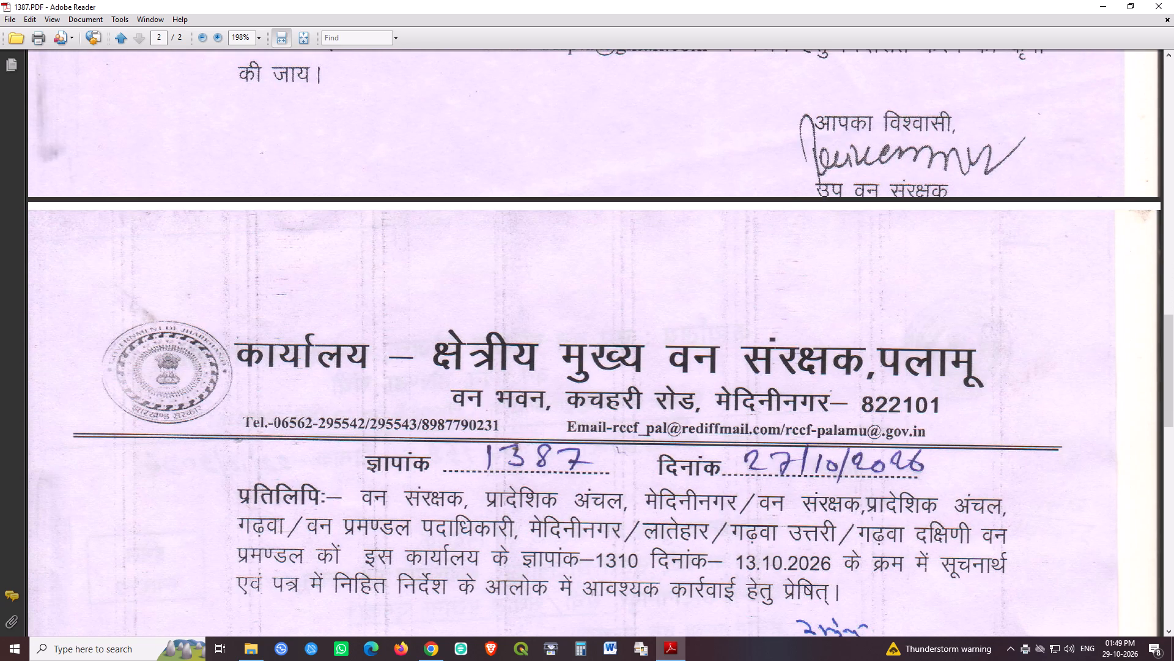
pyautogui.scroll(-4, 851, 427)
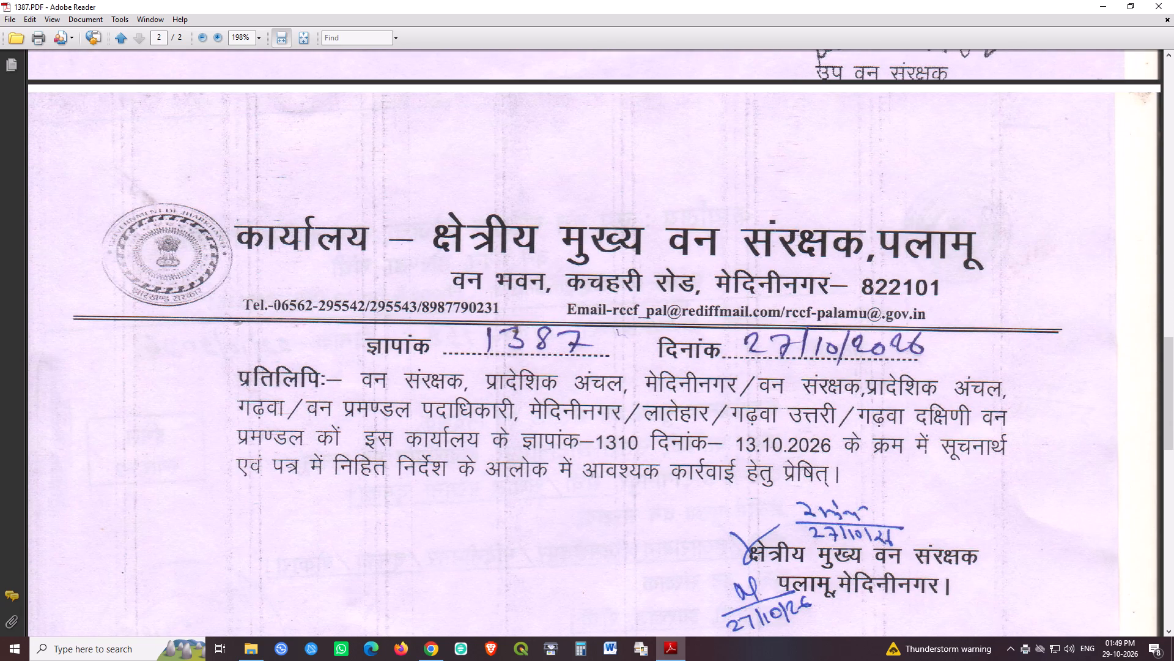
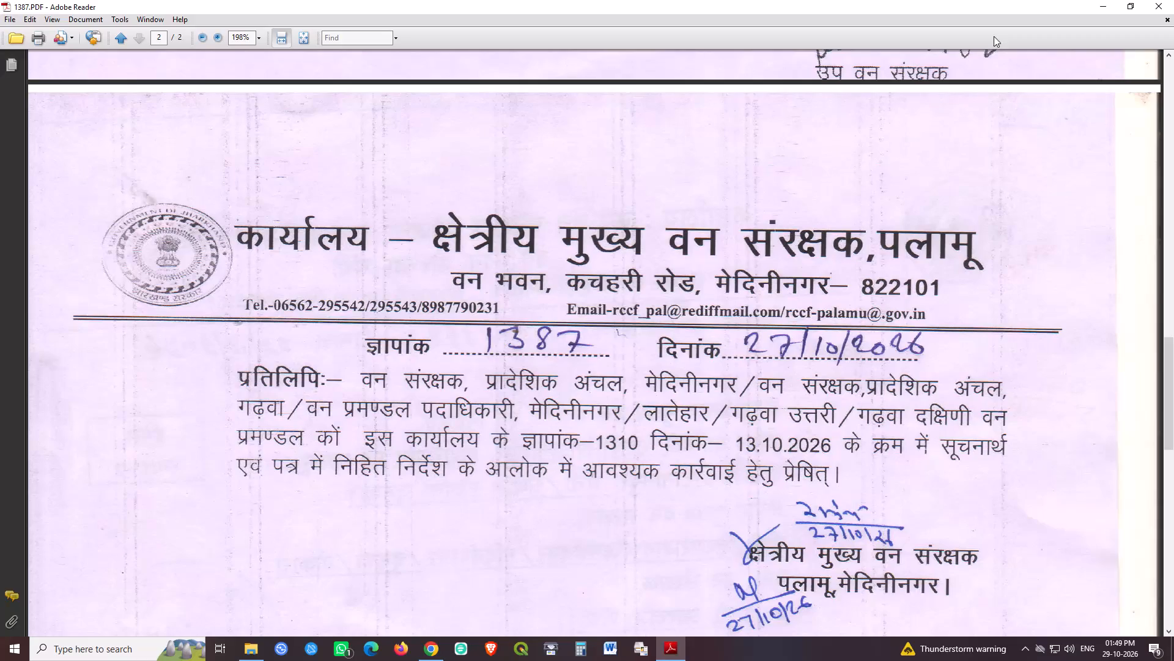
# Close 1387.PDF and open 1388.PDF from the Downloads folder.
pyautogui.scroll(7, 1009, 228)
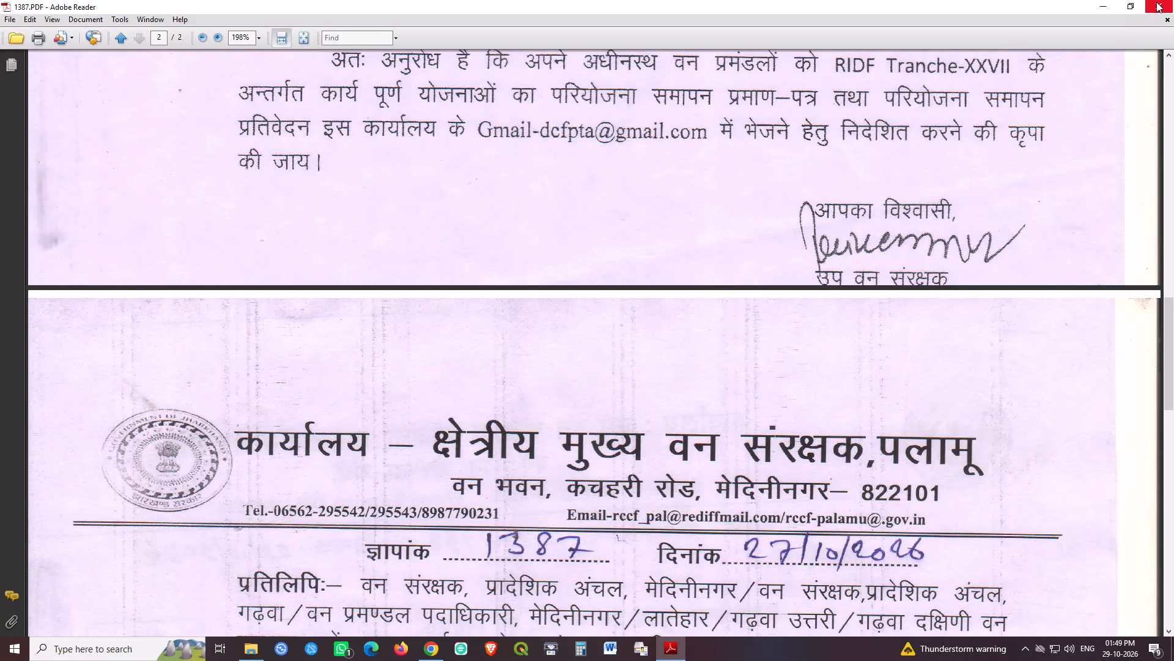
pyautogui.click(1156, 2)
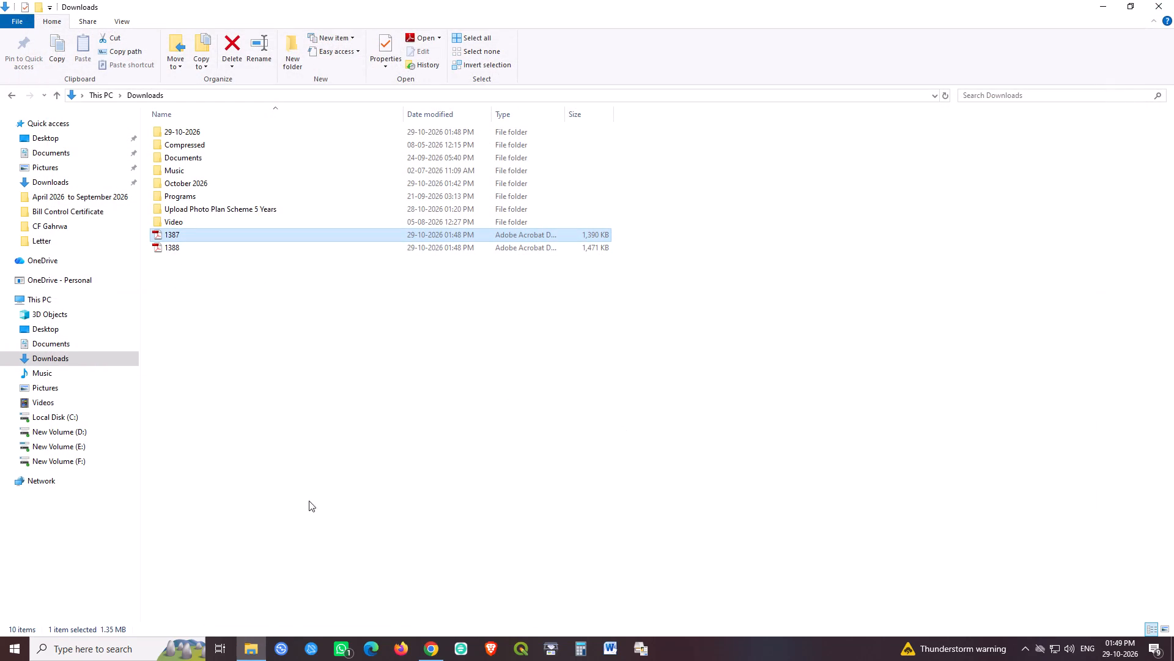
pyautogui.click(180, 247)
pyautogui.press('Return')
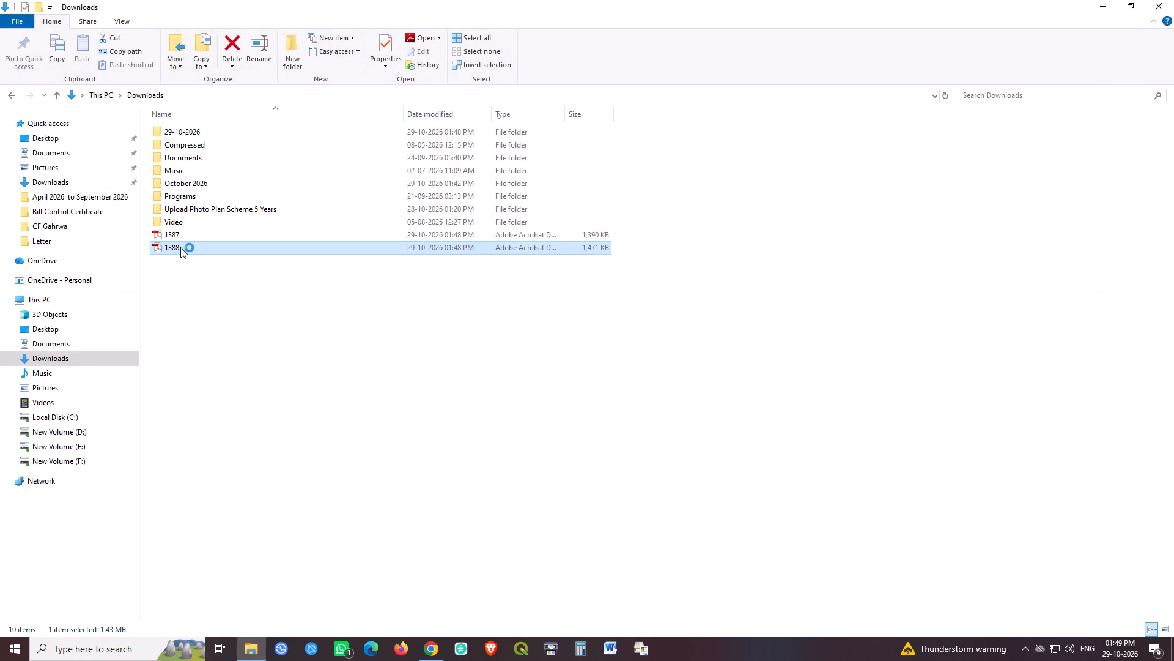
# Print 1388.PDF on the Brother DCP-L5510DN series printer with the 2-sided / Booklet option set to 2-sided.
pyautogui.scroll(-6, 787, 345)
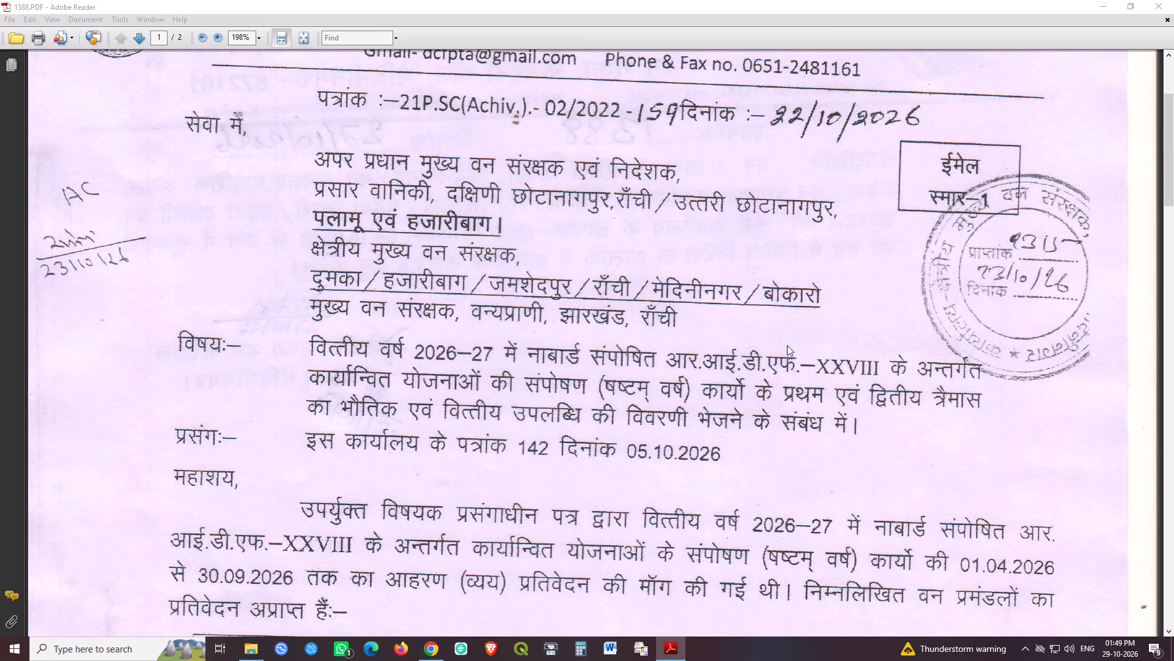
pyautogui.hotkey('ctrl', 'p')
pyautogui.click(667, 323)
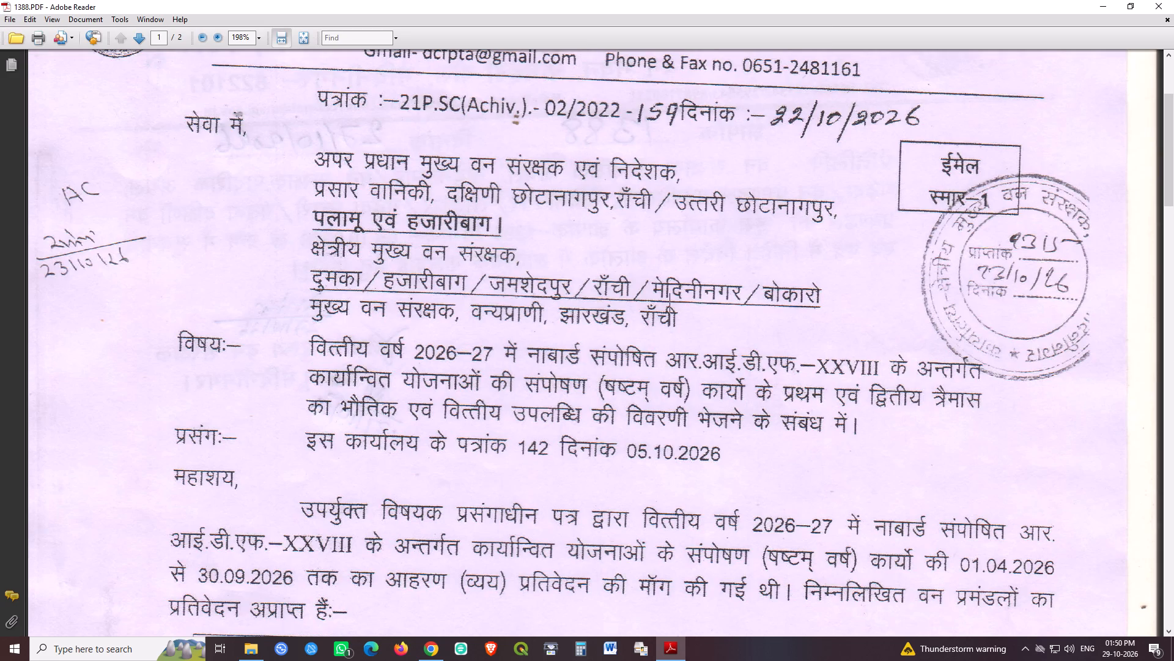
pyautogui.hotkey('ctrl', 'p')
pyautogui.click(644, 183)
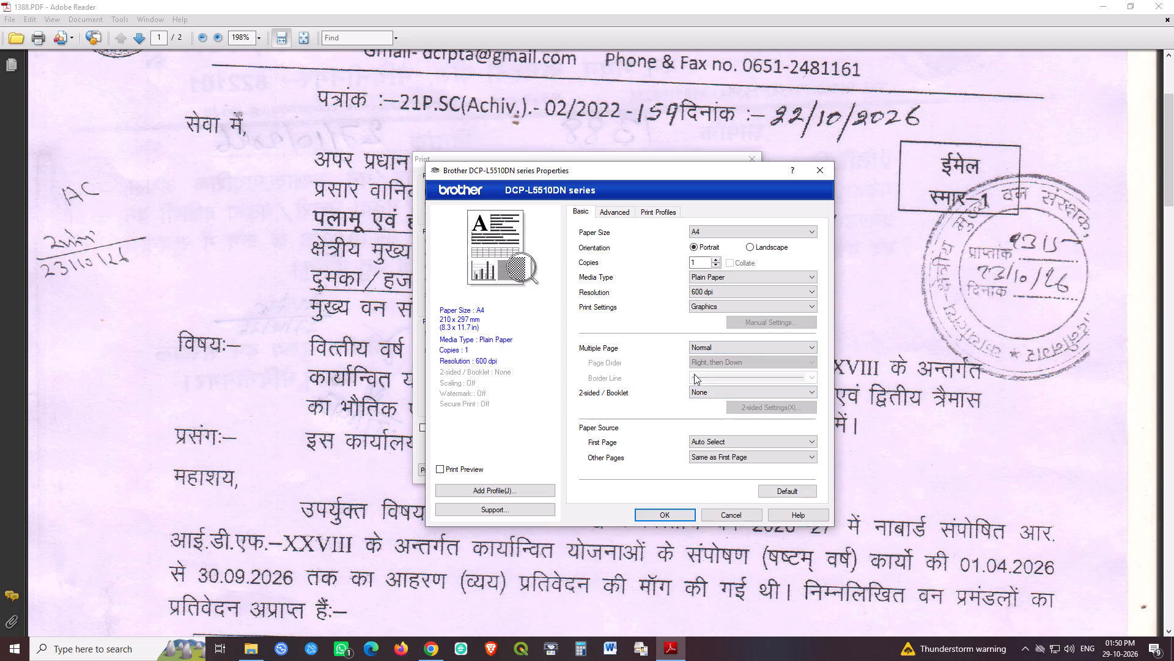
pyautogui.click(709, 390)
pyautogui.click(708, 409)
pyautogui.click(649, 511)
pyautogui.click(650, 465)
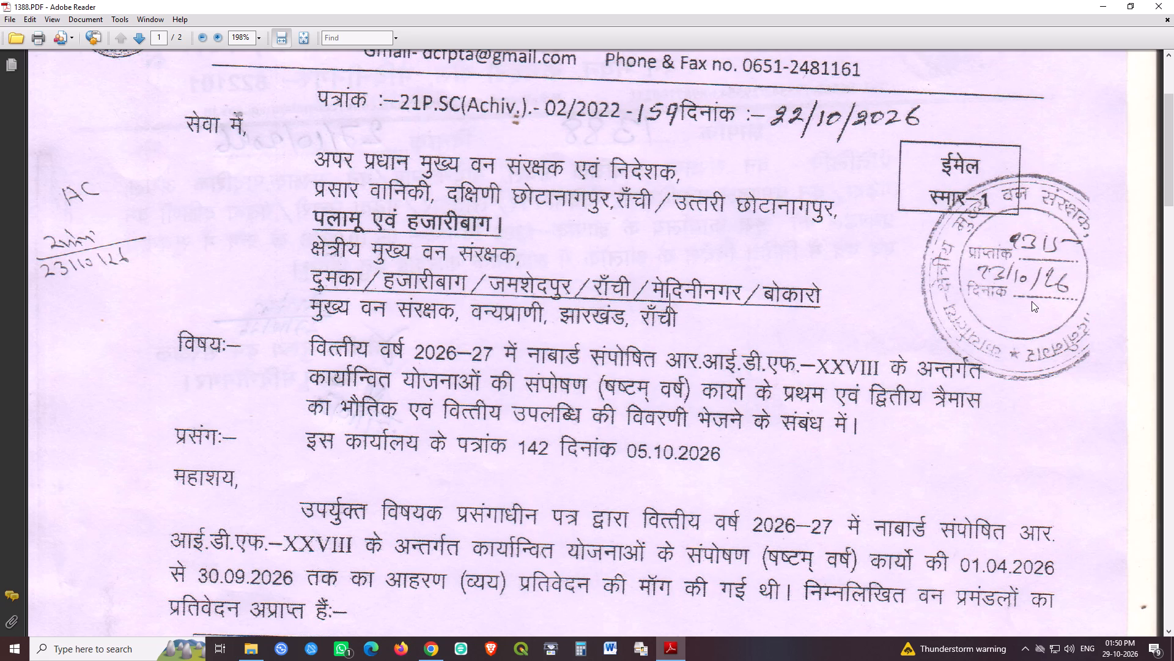
# Read through 1388.PDF from the subject of the letter to the forwarding note on page 2.
pyautogui.scroll(-10, 1032, 301)
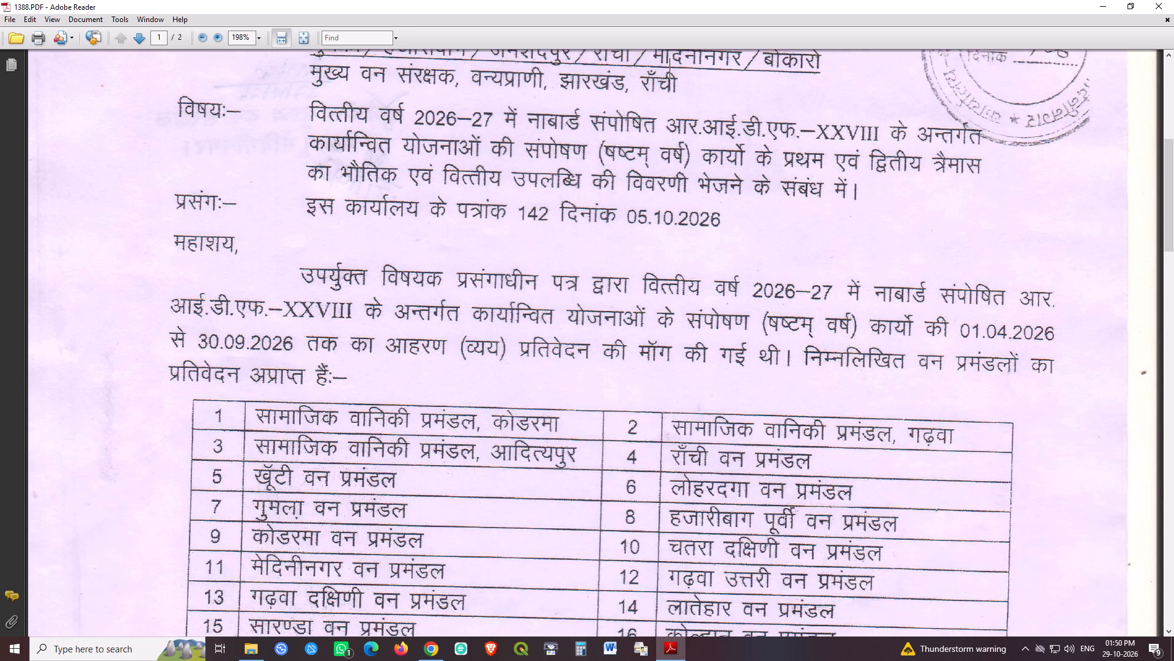
pyautogui.scroll(-20, 1027, 323)
pyautogui.scroll(-8, 1027, 323)
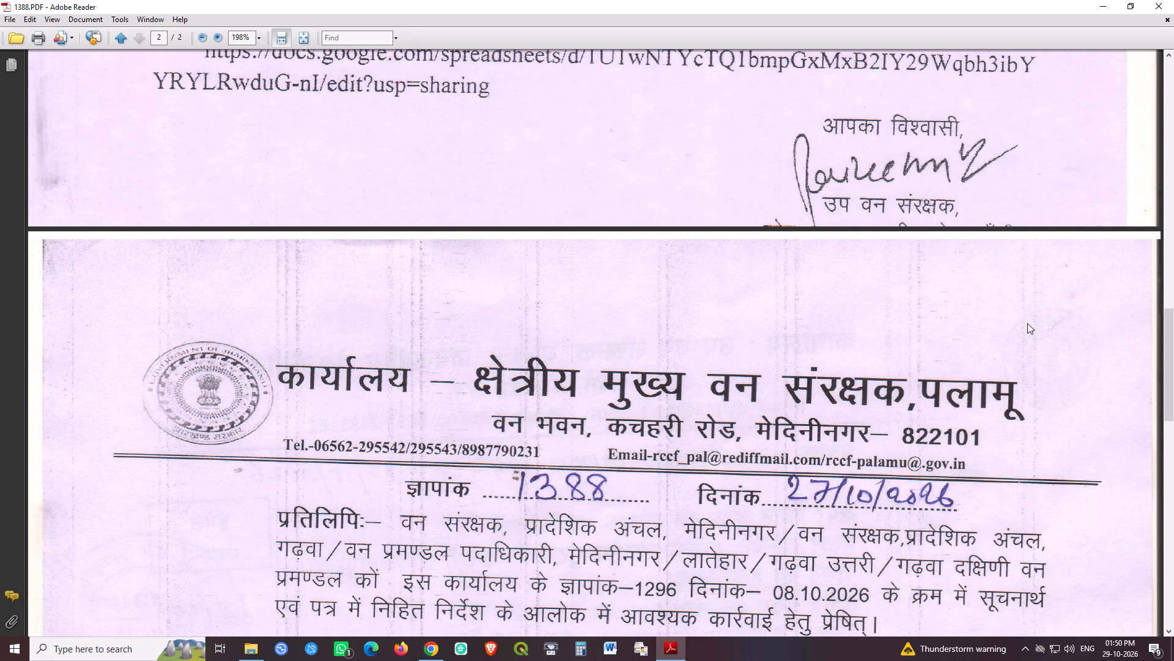
pyautogui.scroll(-3, 1027, 323)
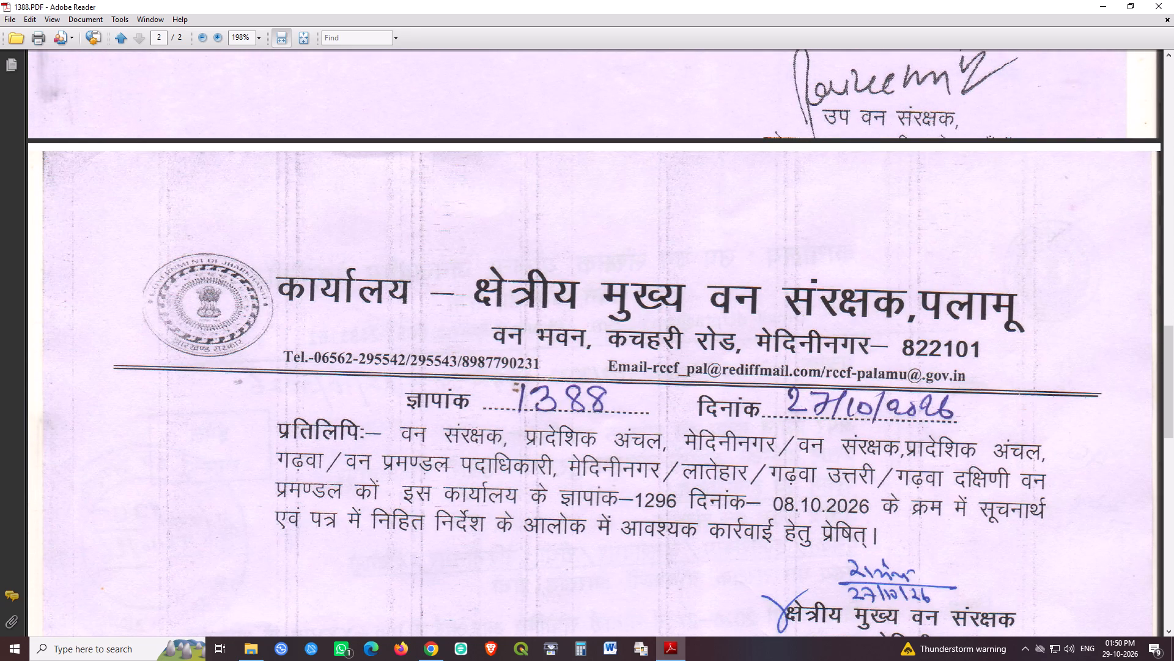
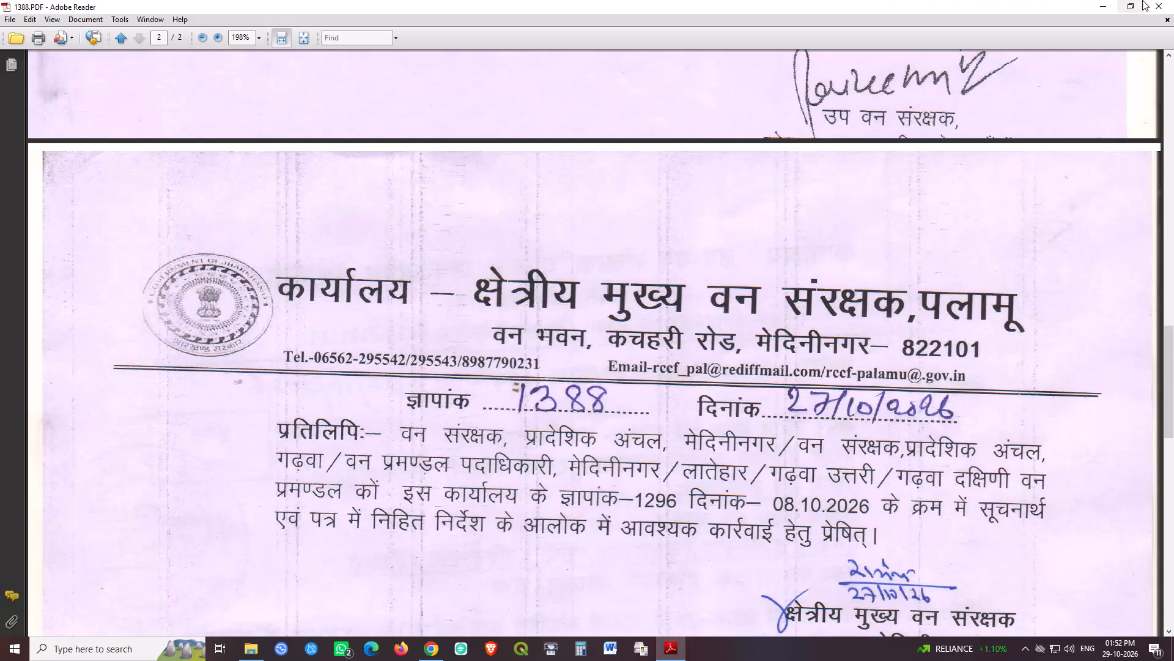
# Close 1388.PDF and move the 1387 and 1388 PDF files into the 29-10-2026 folder in Downloads.
pyautogui.click(1171, 0)
pyautogui.click(204, 281)
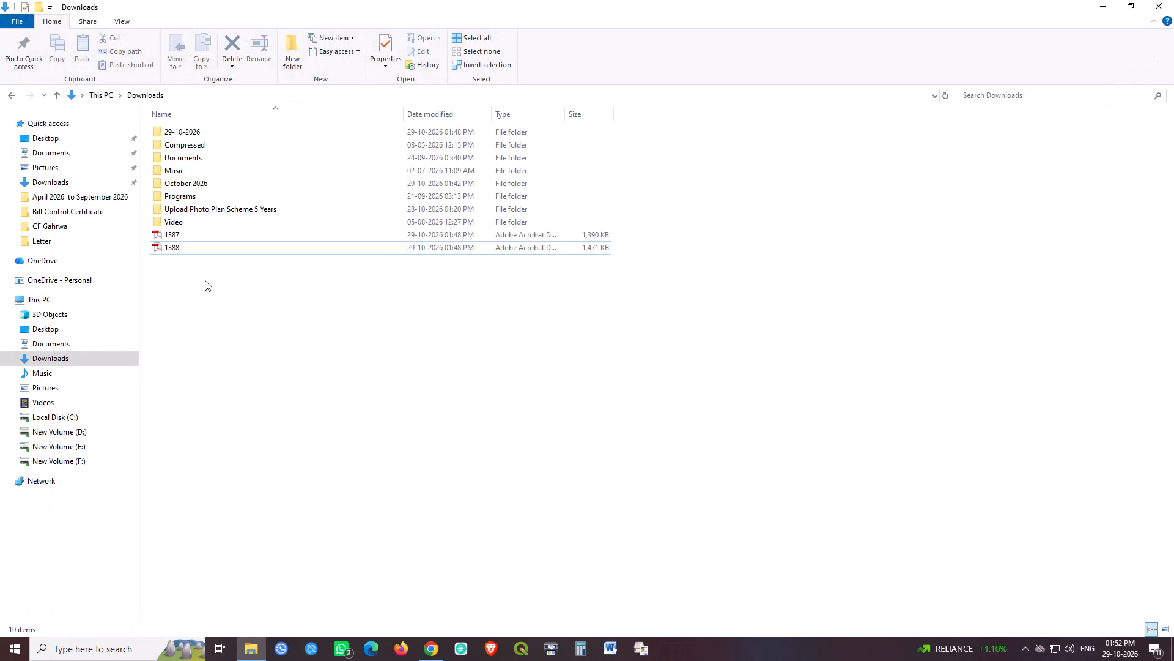
pyautogui.moveTo(205, 280); pyautogui.dragTo(190, 237)
pyautogui.moveTo(190, 237); pyautogui.dragTo(205, 130)
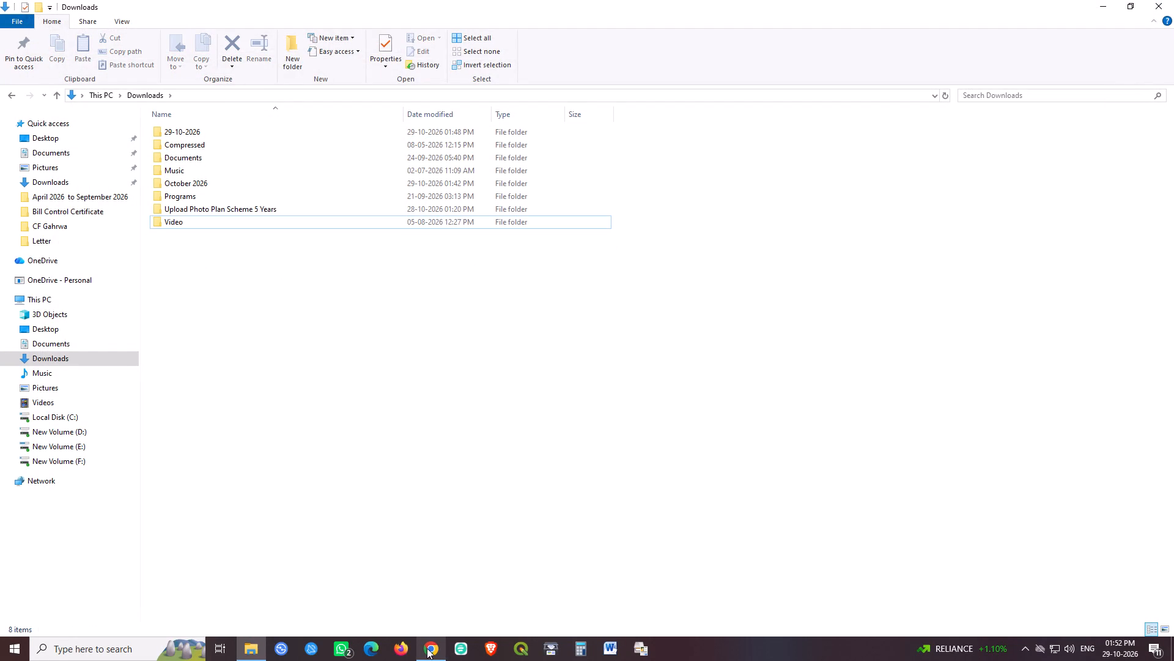
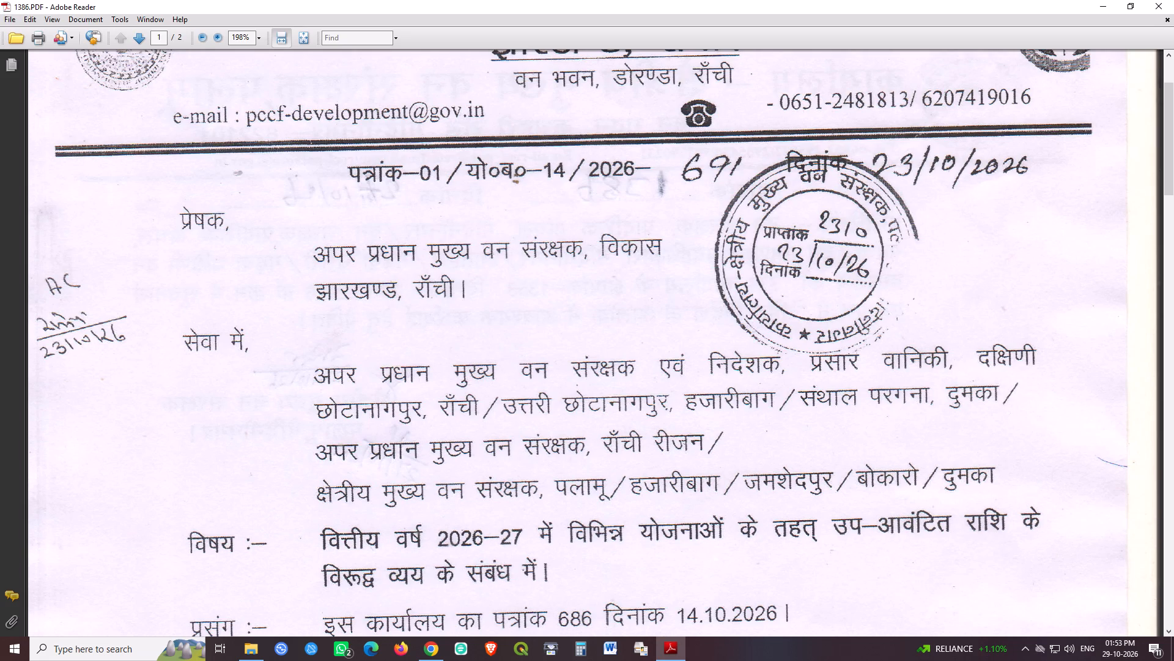
# Open the print settings for 1386.PDF.
pyautogui.hotkey('ctrl', 'p')
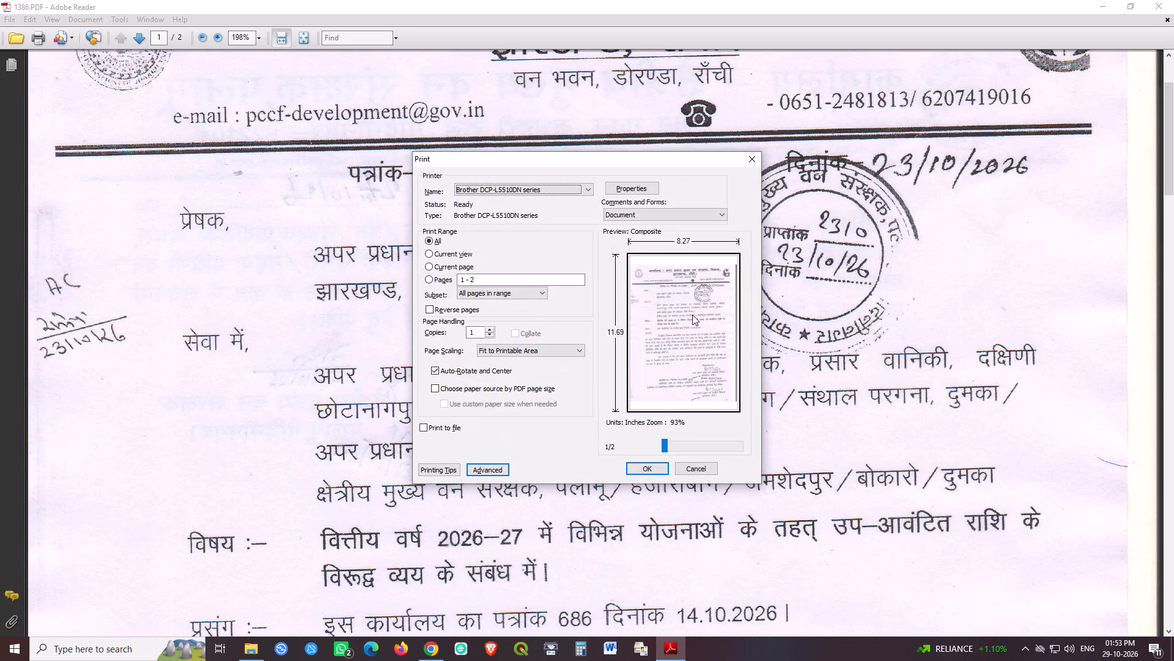
# Print all pages of 1386.PDF on the Brother DCP-L5510DN series printer with the 2-sided / Booklet option set to 2-sided.
pyautogui.click(646, 183)
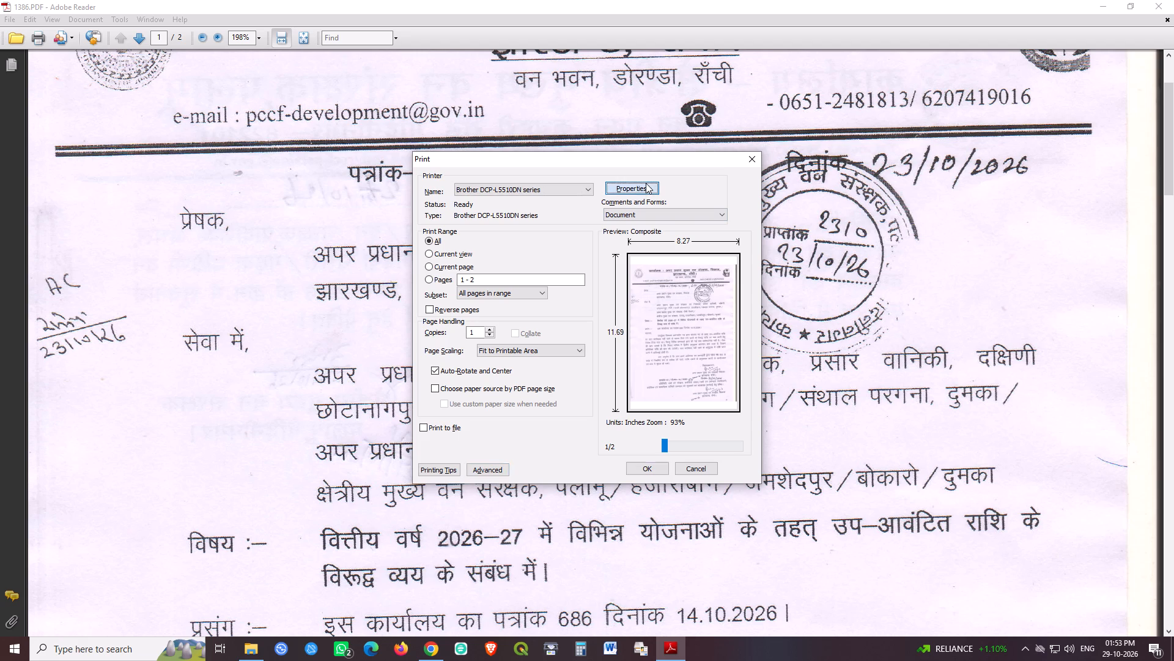
pyautogui.click(716, 392)
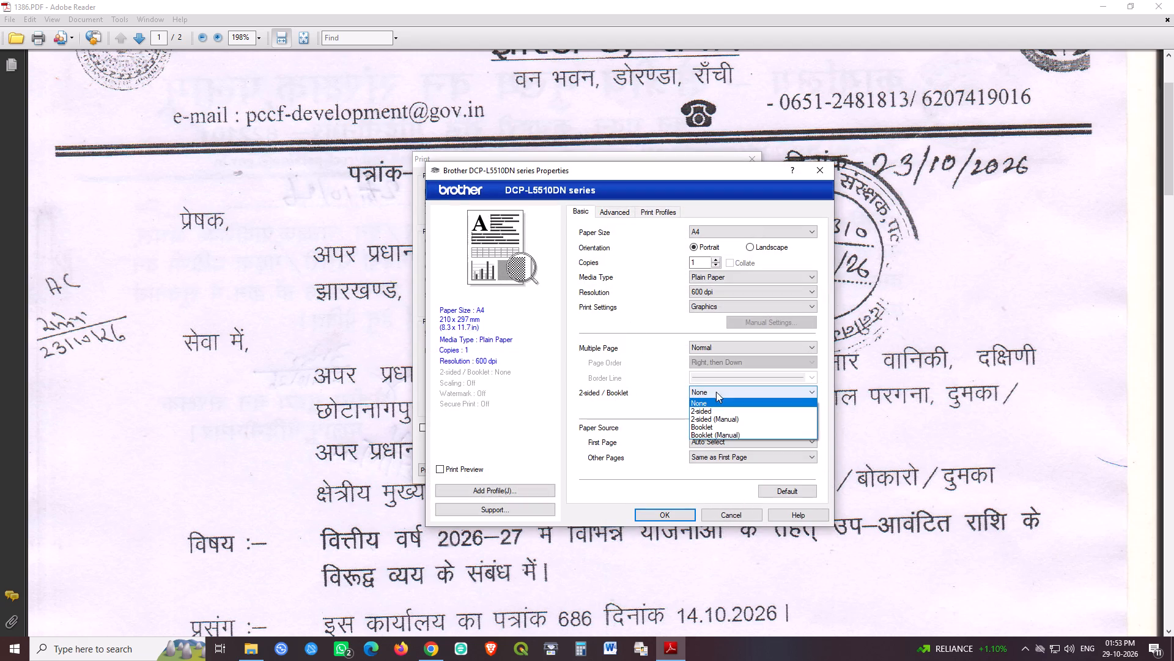
pyautogui.click(703, 408)
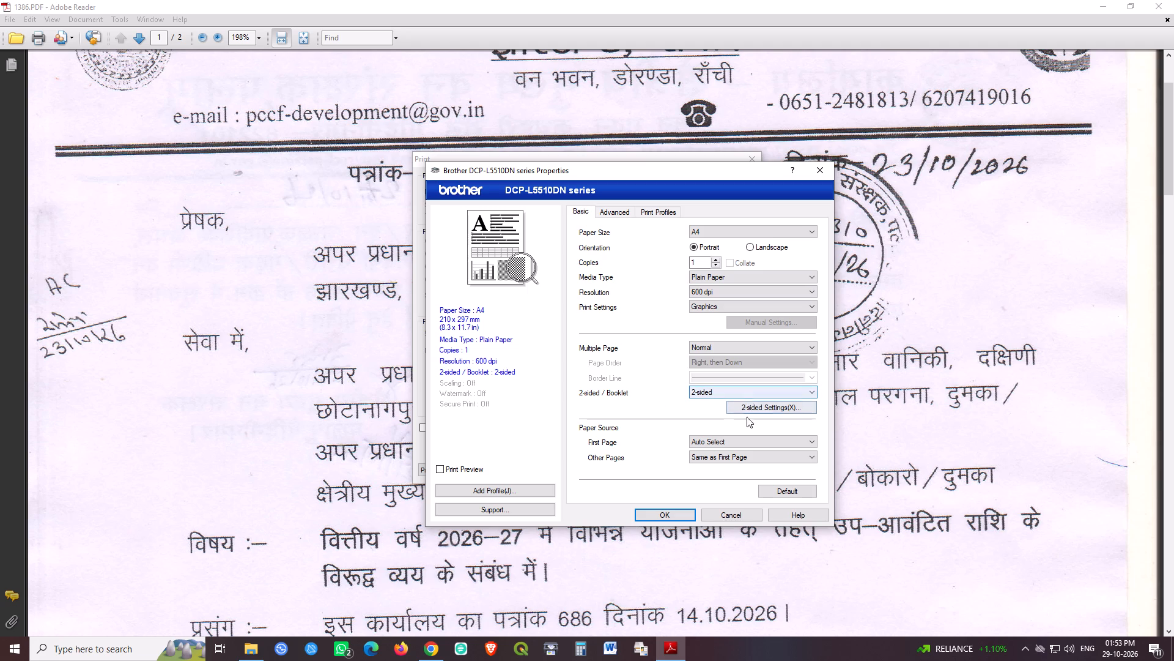
pyautogui.click(644, 513)
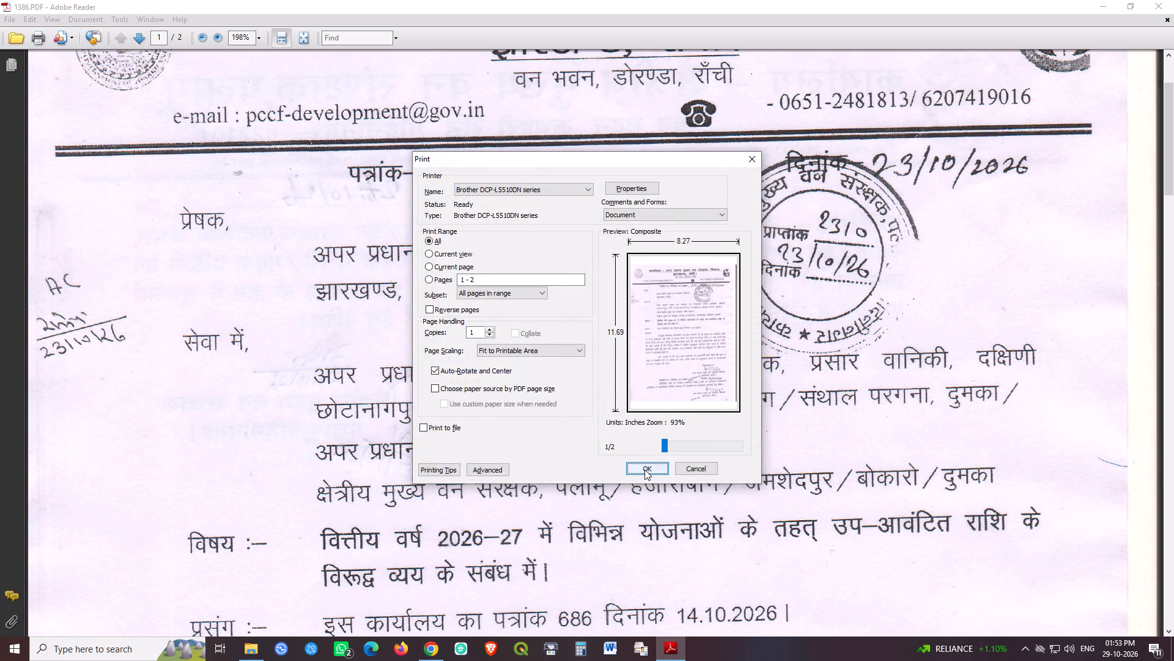
pyautogui.click(644, 469)
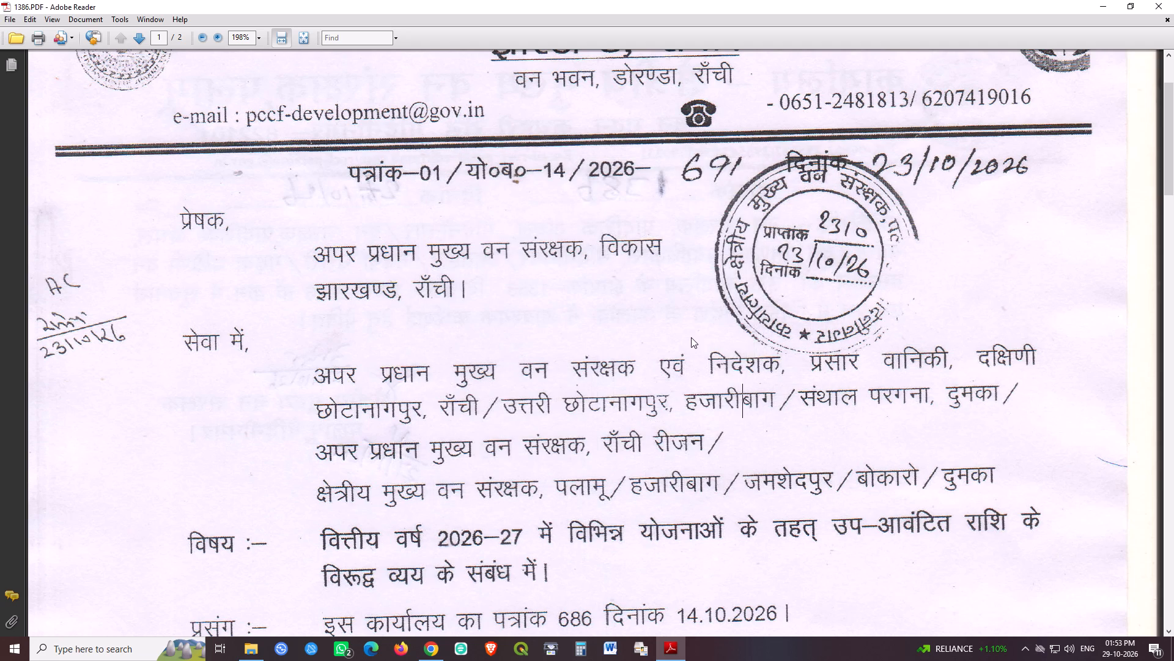
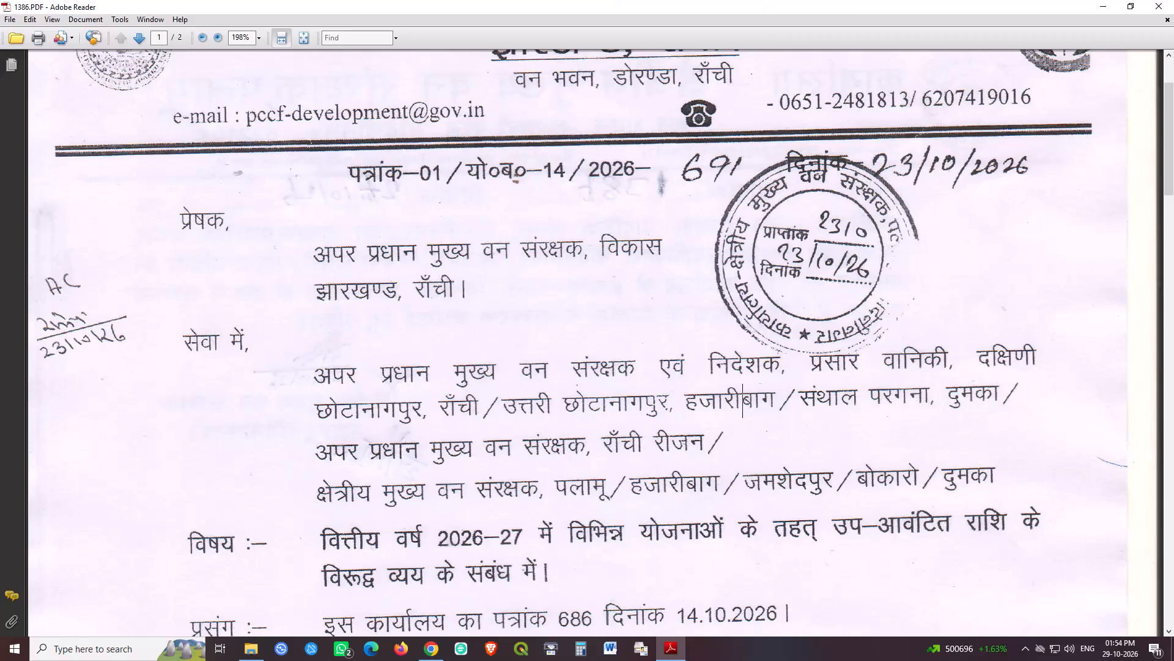
# Close 1386.PDF and move it from Downloads into the 29-10-2026 folder.
pyautogui.click(1161, 0)
pyautogui.moveTo(163, 237); pyautogui.dragTo(219, 129)
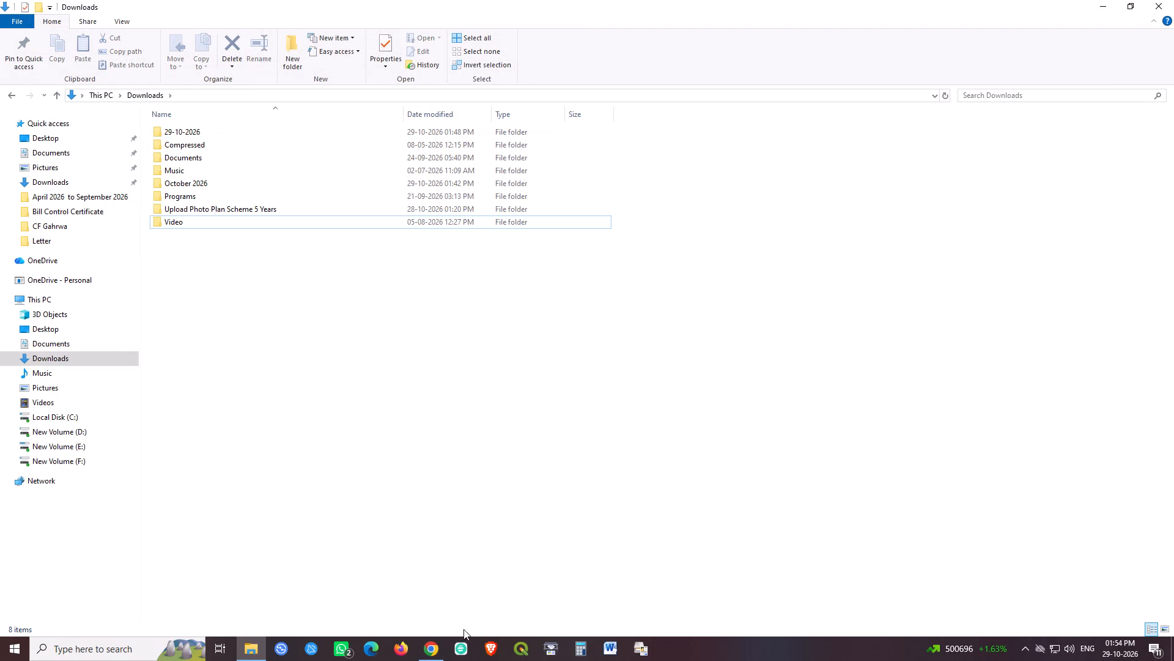
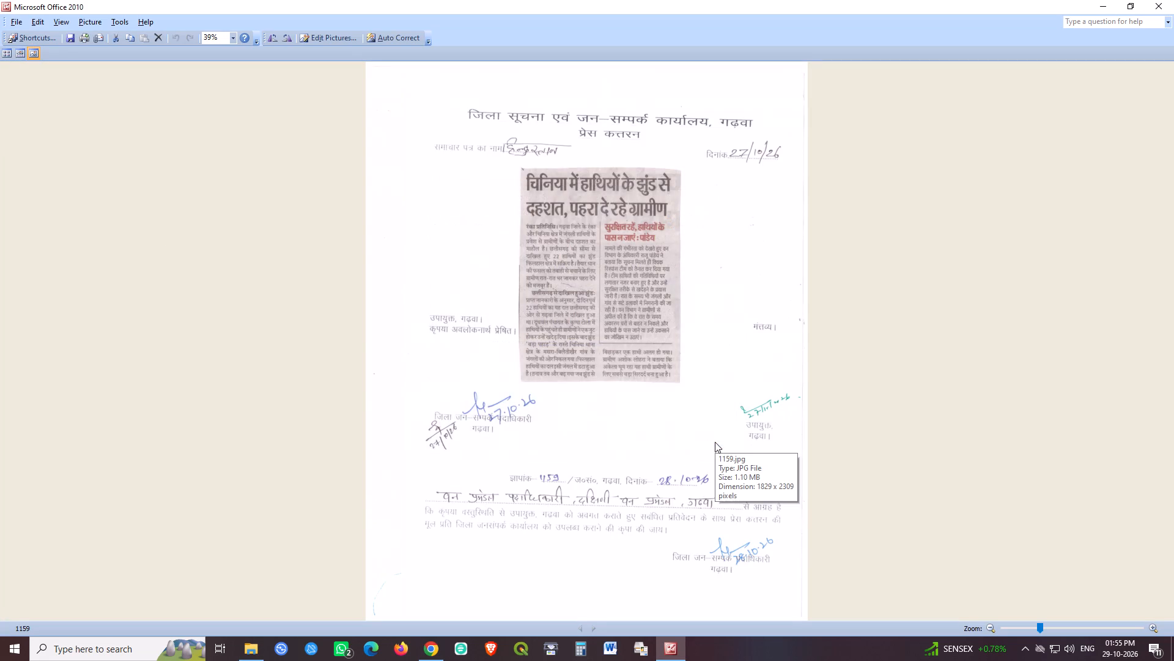
# Start printing the scanned press clipping 1159.jpg by bringing up its picture print settings.
pyautogui.hotkey('ctrl', 'p')
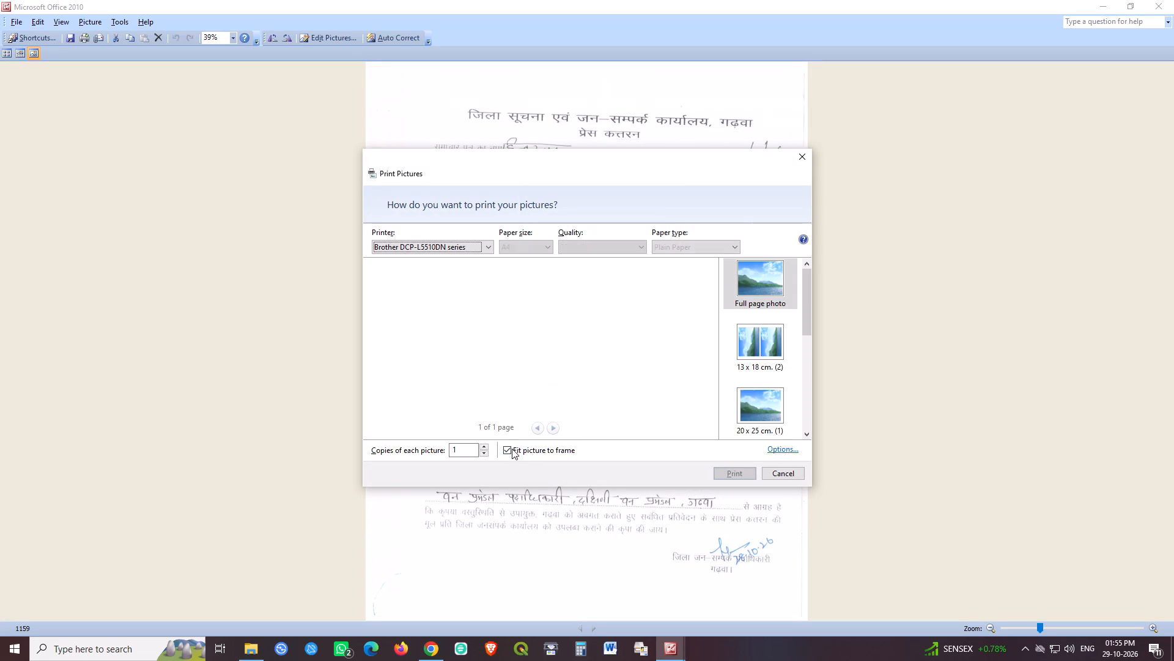
# Print one copy of picture 1159 as a full page photo on the Brother DCP-L5510DN series, with Fit picture to frame turned off.
pyautogui.click(512, 449)
pyautogui.click(737, 476)
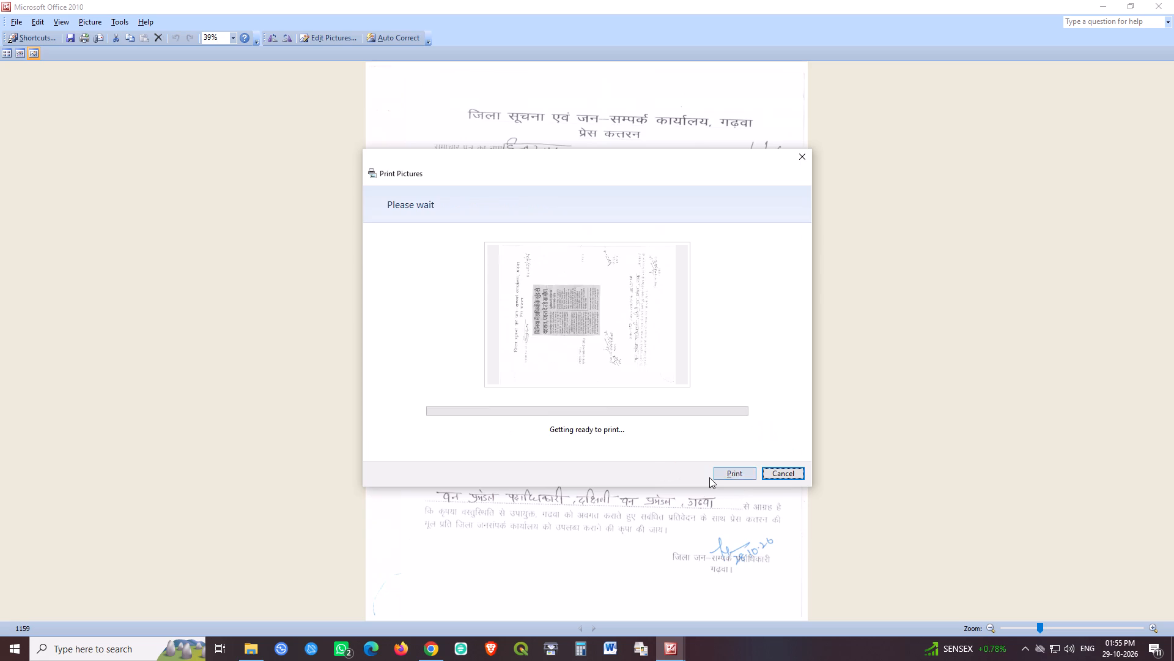
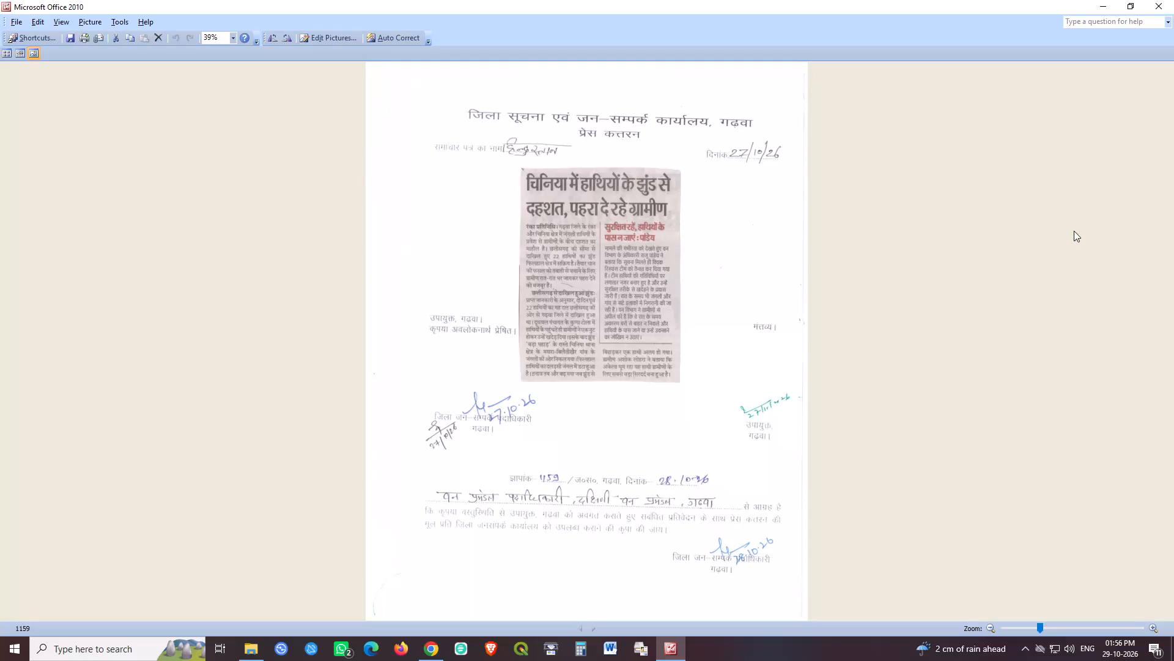
# Close picture 1159 and move its file from Downloads into the 29-10-2026 folder.
pyautogui.click(1173, 1)
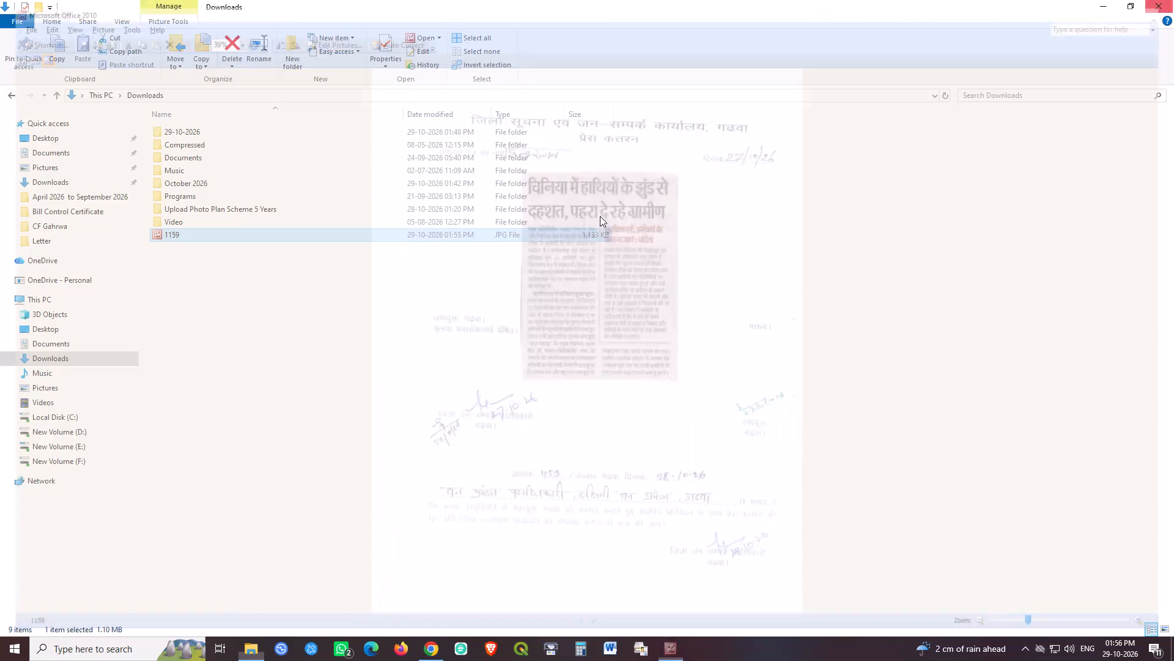
pyautogui.moveTo(188, 238); pyautogui.dragTo(236, 133)
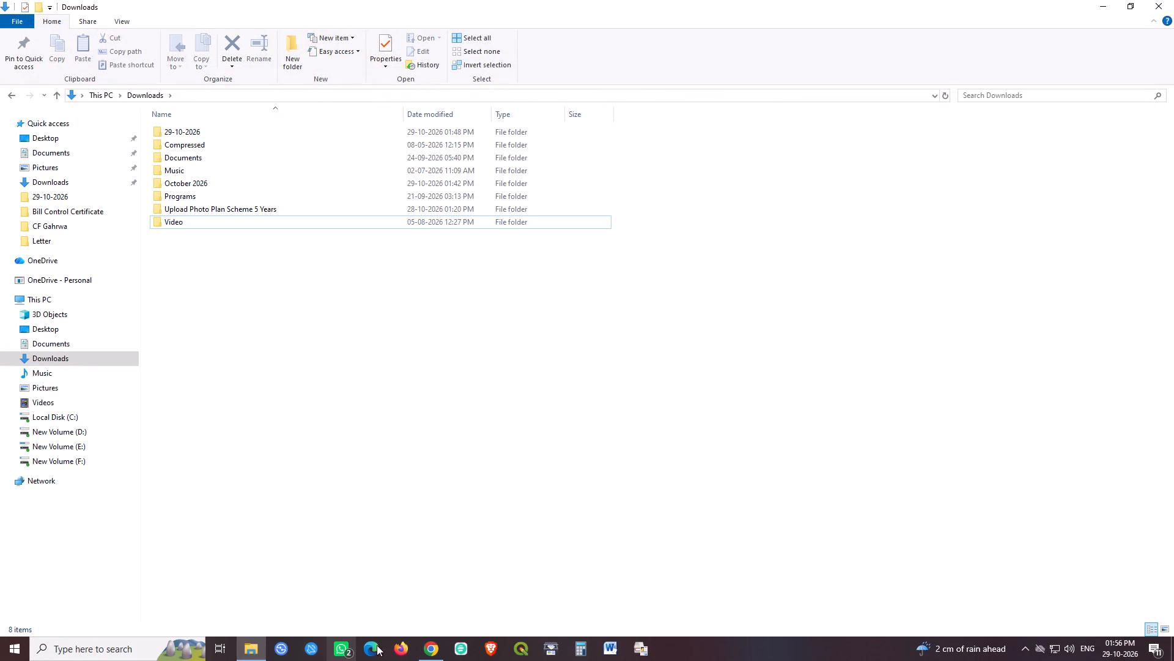
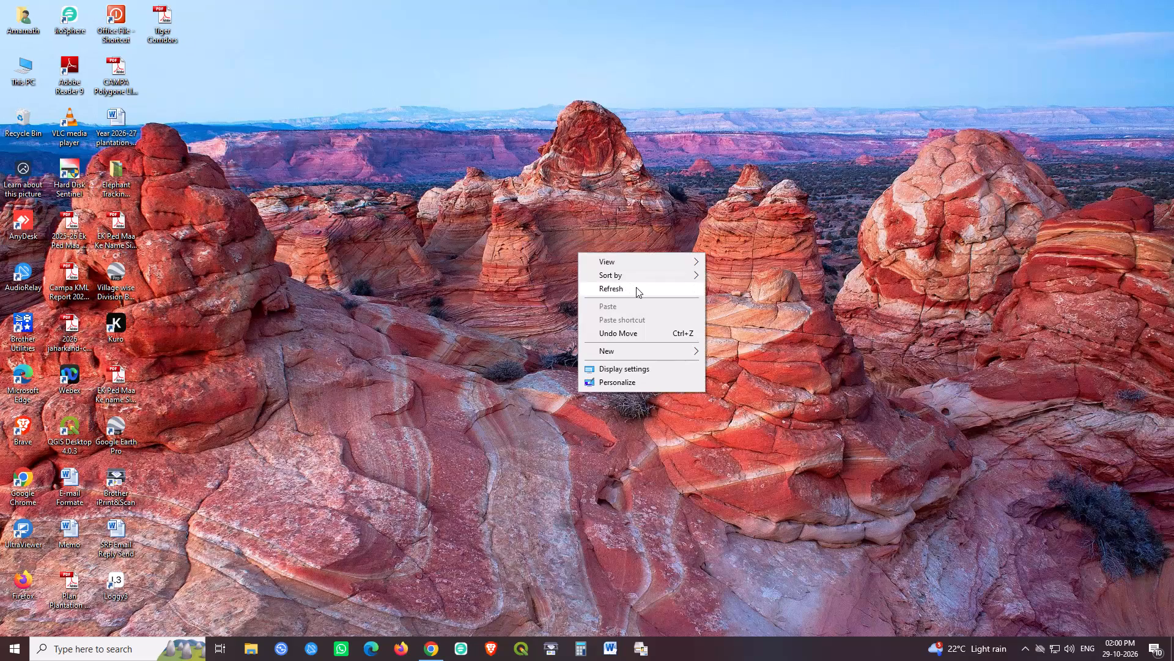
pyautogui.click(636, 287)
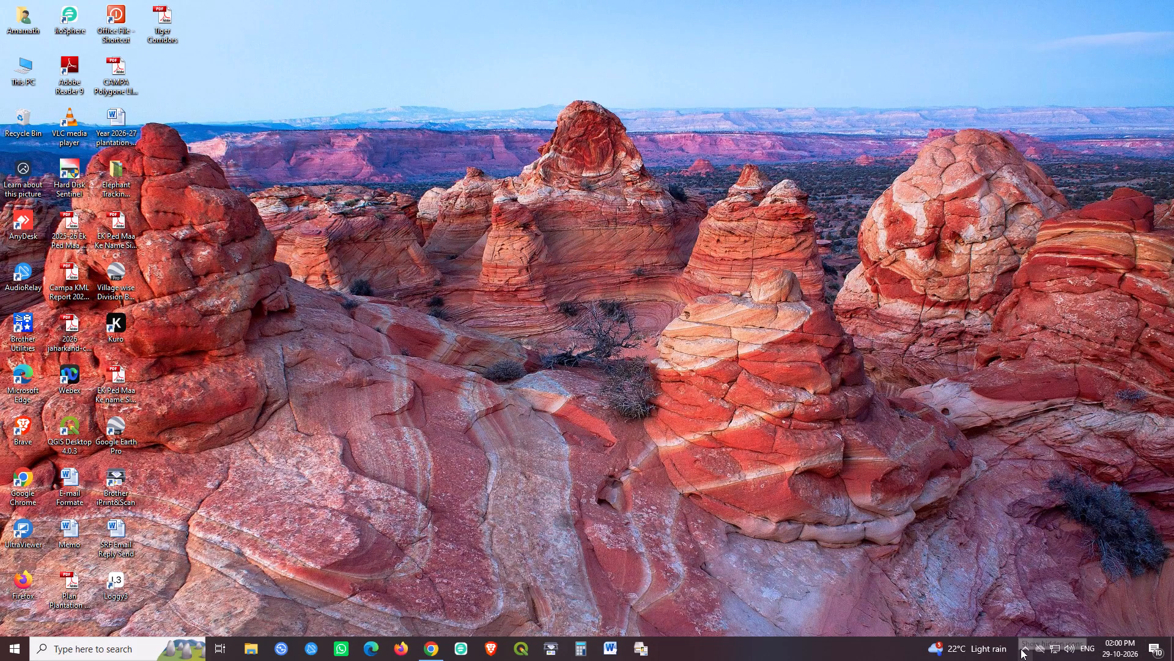
# Show the hidden background-app icons in the notification area.
pyautogui.click(1022, 648)
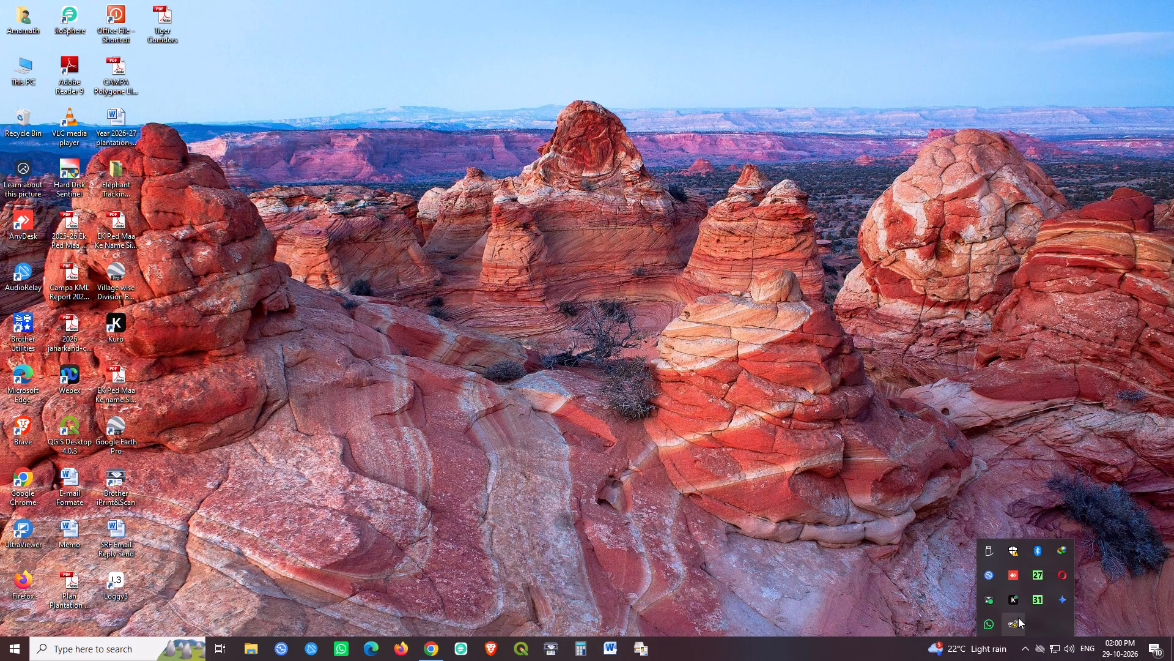